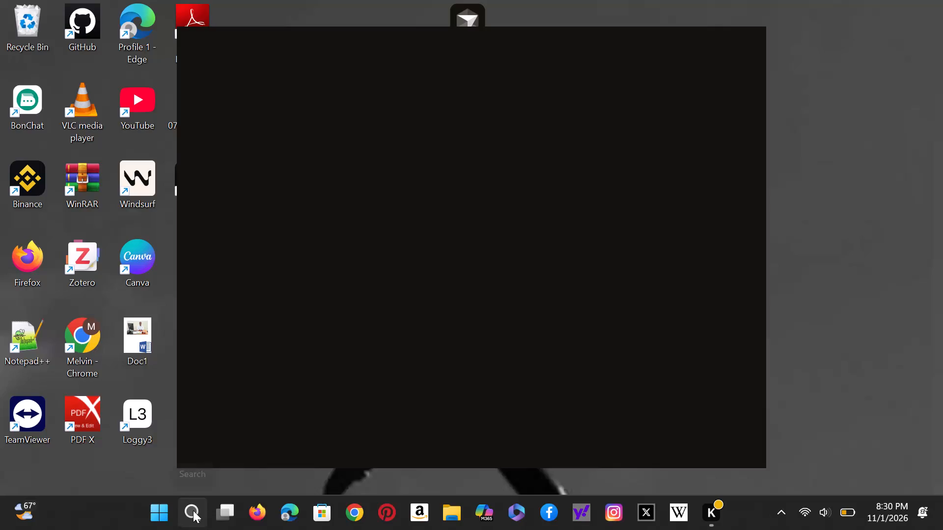
# Search for "xa" and launch the XAMPP Control Panel.
pyautogui.click(193, 510)
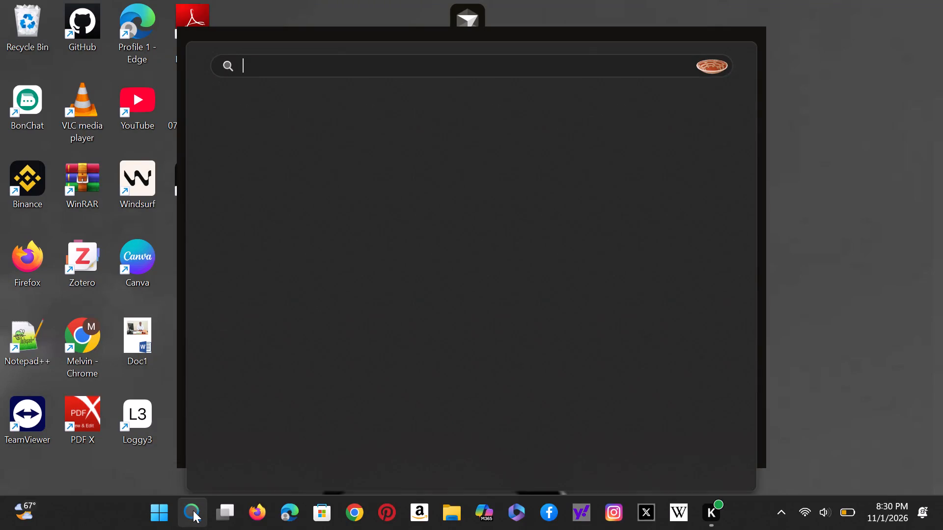
pyautogui.write('xa')
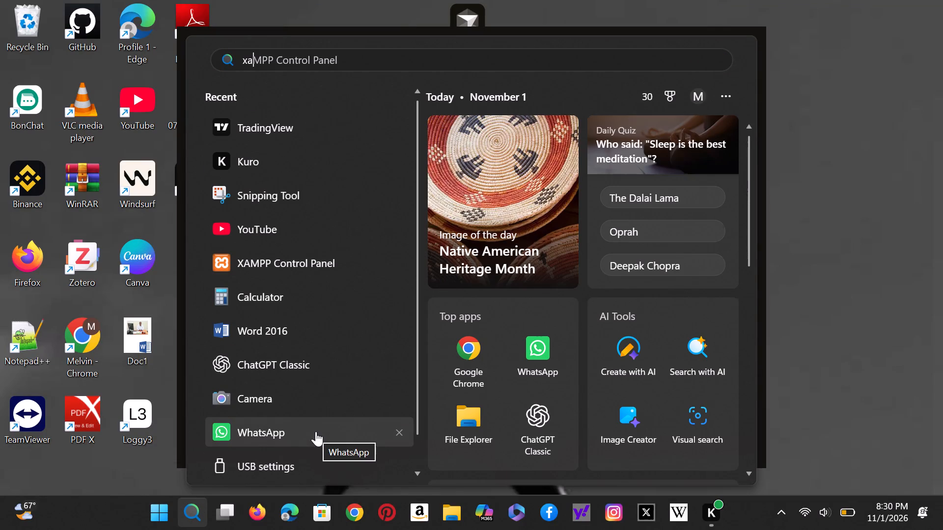
pyautogui.doubleClick(370, 179)
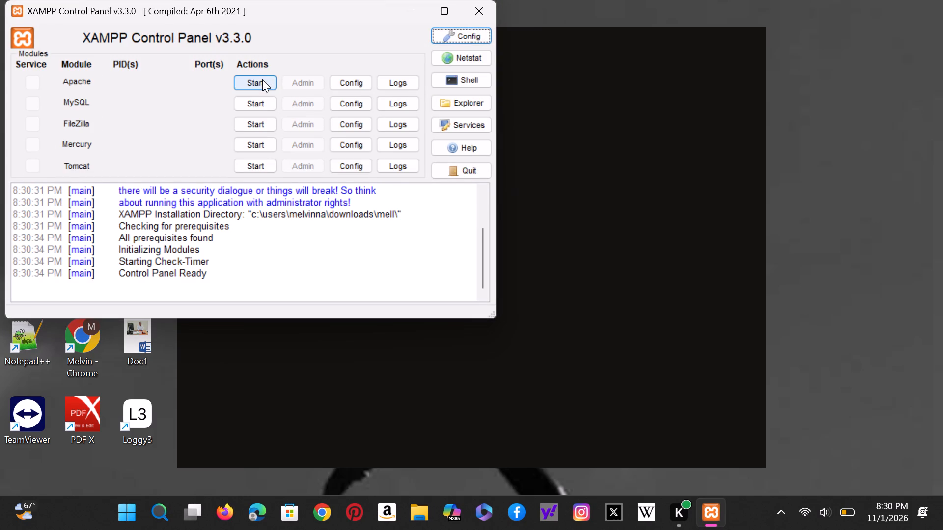
# Start the Apache and MySQL modules.
pyautogui.click(262, 79)
pyautogui.click(256, 101)
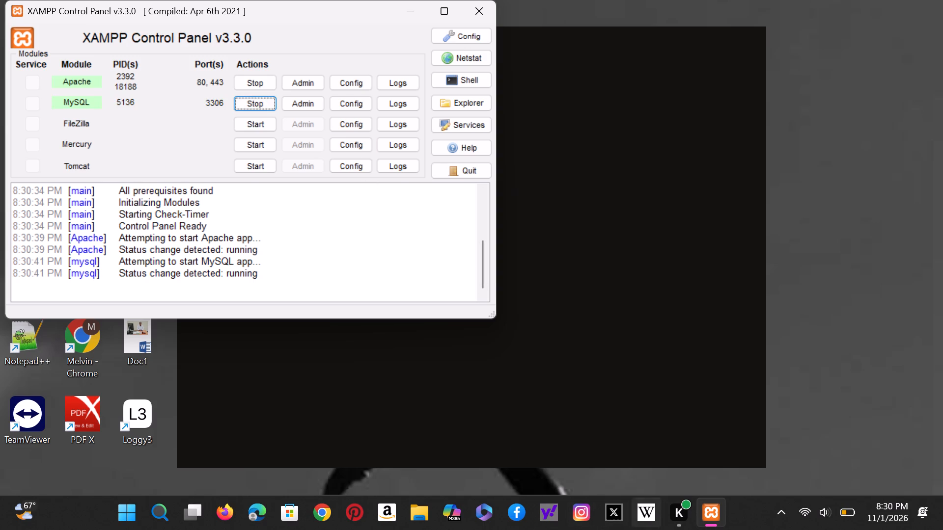
# In File Explorer, open the recent melvinskitchen archive and its inner melvinskitchen folder to view the project files.
pyautogui.click(413, 515)
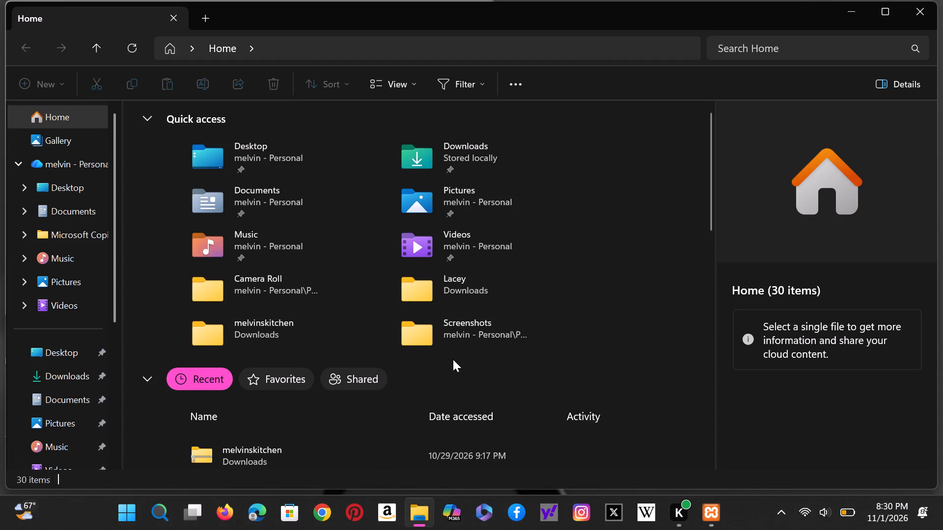
pyautogui.scroll(-3, 453, 359)
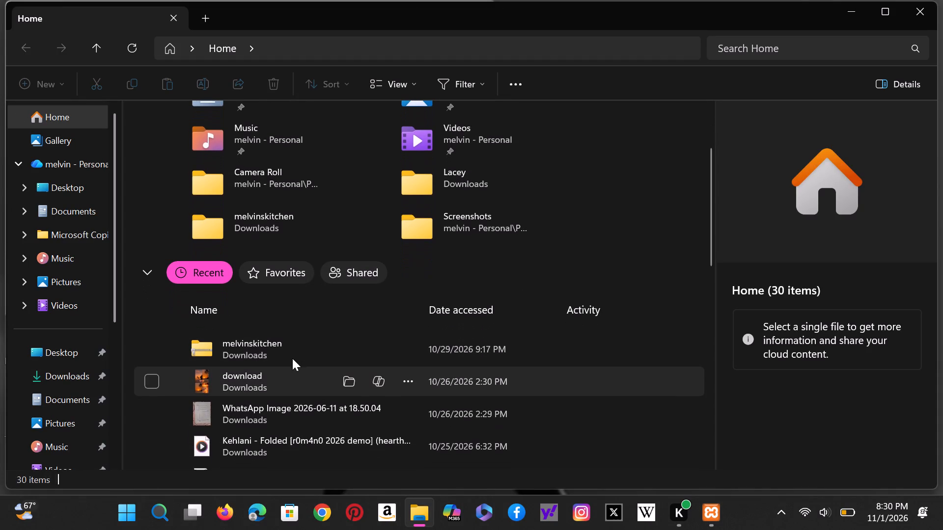
pyautogui.doubleClick(282, 353)
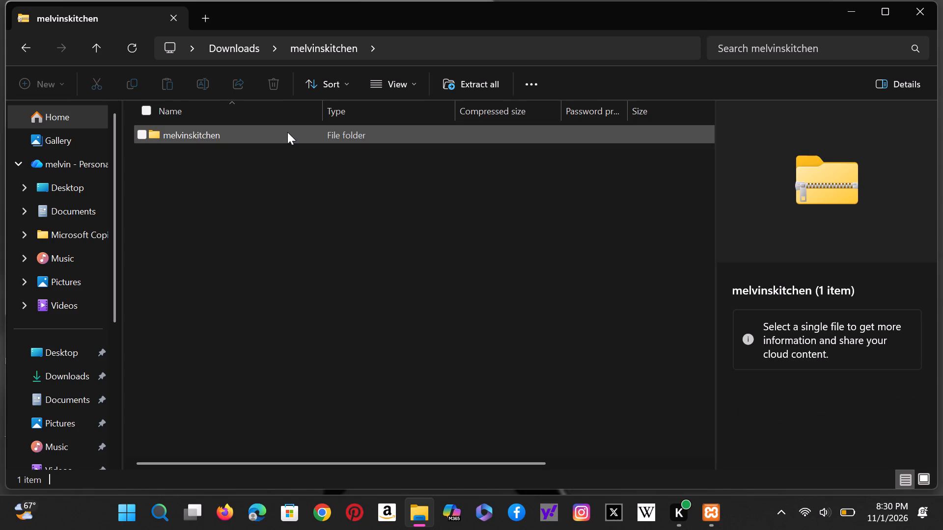
pyautogui.doubleClick(287, 135)
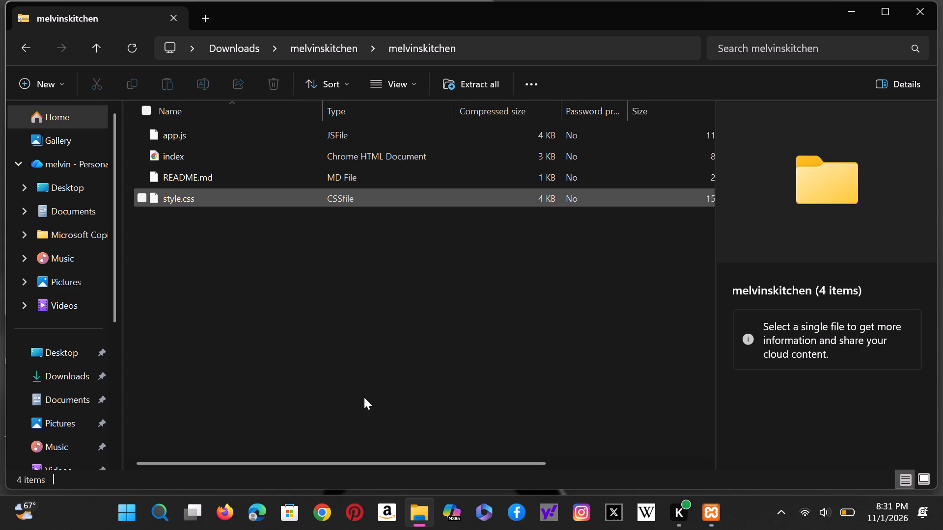
# Open the XAMPP installation folder from its control panel and look through its files and folders.
pyautogui.click(715, 521)
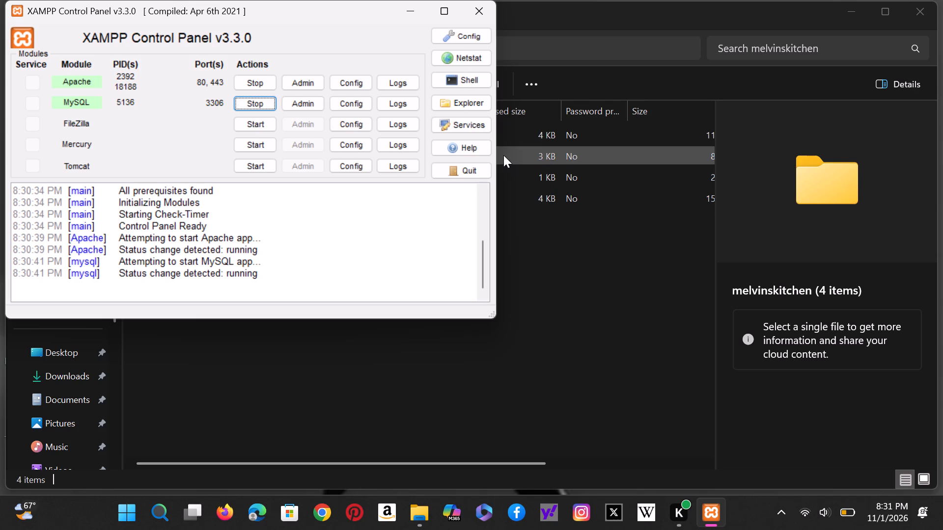
pyautogui.click(472, 104)
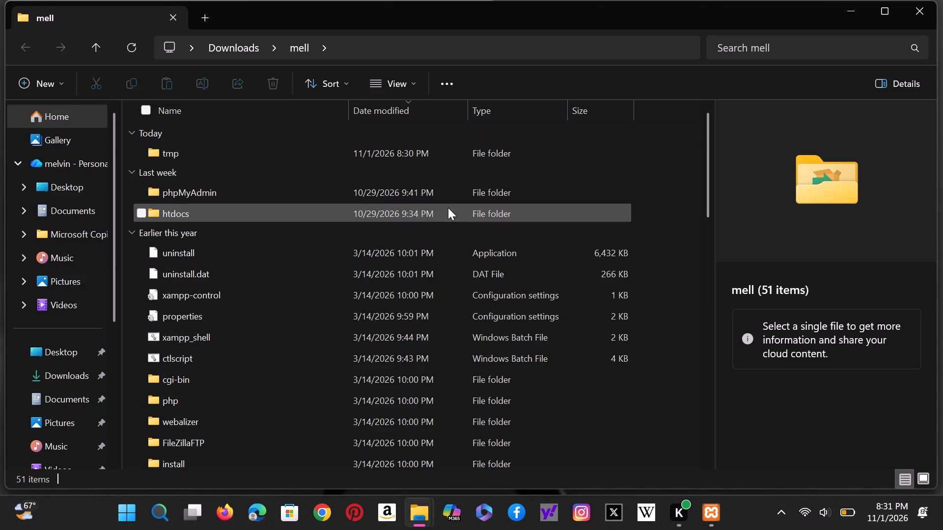
pyautogui.scroll(-1, 431, 203)
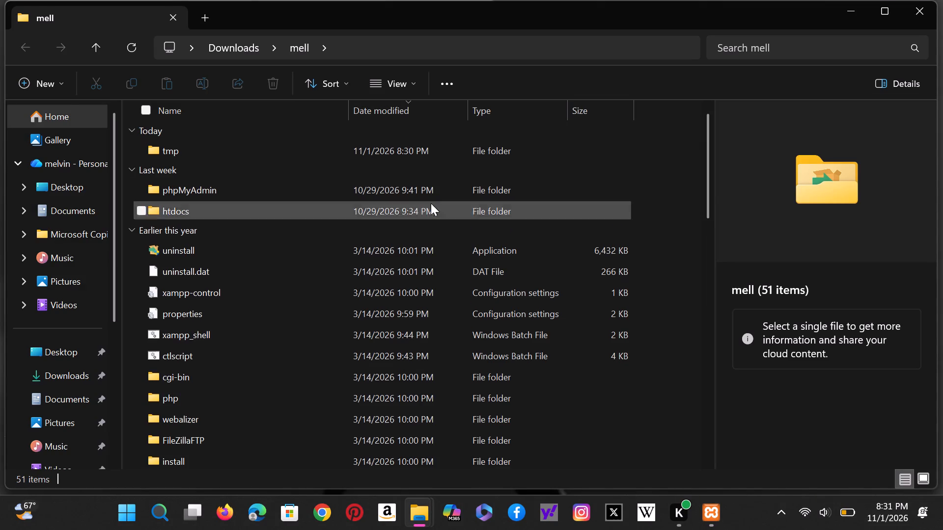
pyautogui.scroll(-1, 431, 203)
pyautogui.scroll(-1, 373, 302)
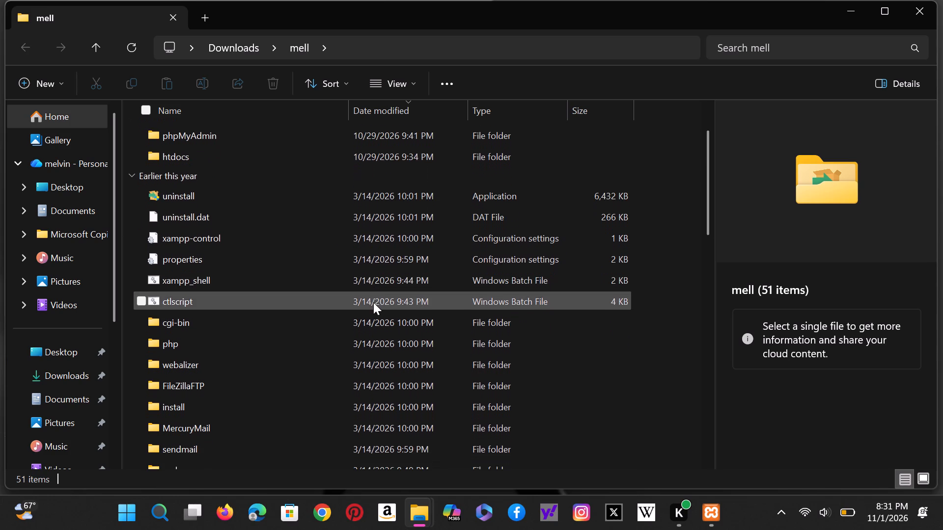
pyautogui.scroll(-2, 373, 302)
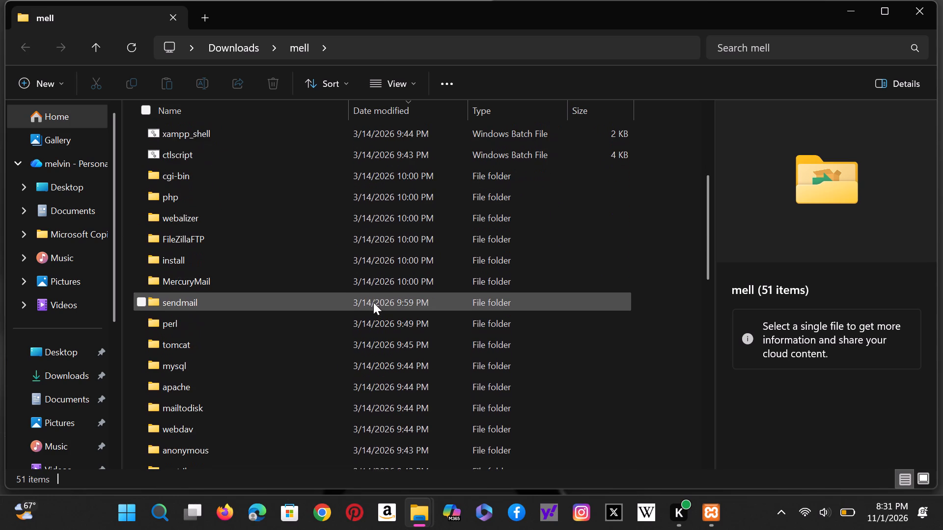
pyautogui.scroll(-1, 373, 302)
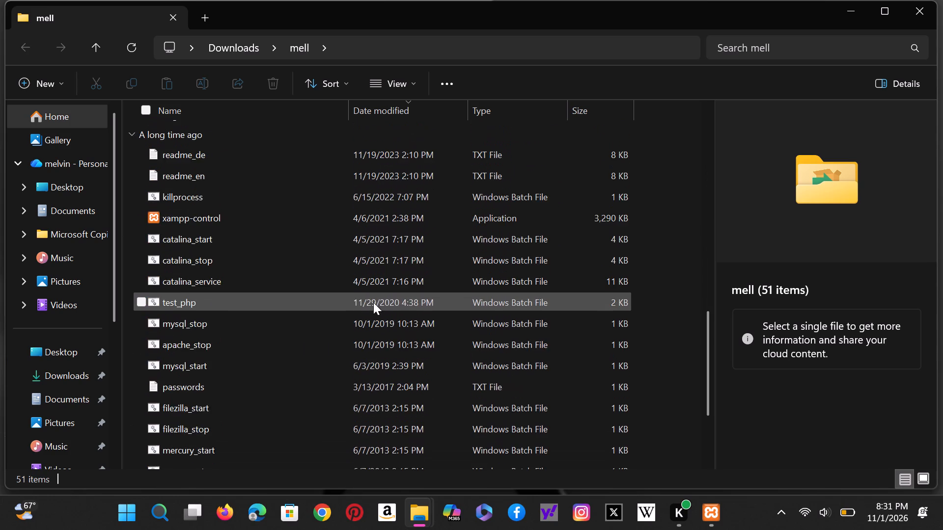
pyautogui.scroll(2, 373, 302)
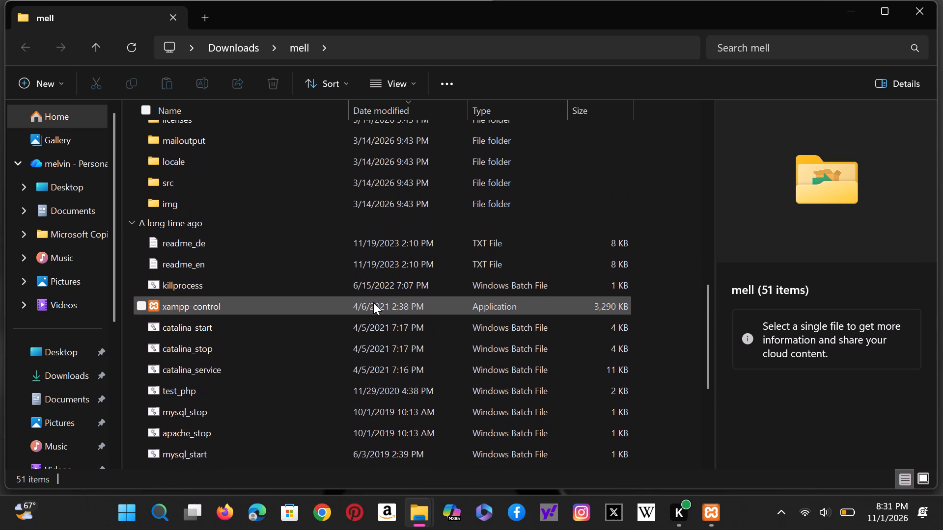
pyautogui.scroll(1, 373, 302)
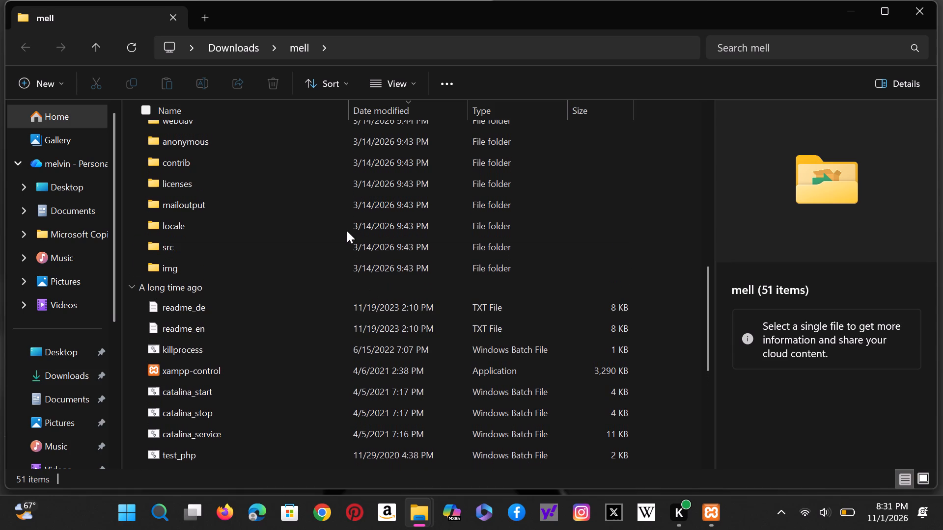
pyautogui.scroll(1, 347, 231)
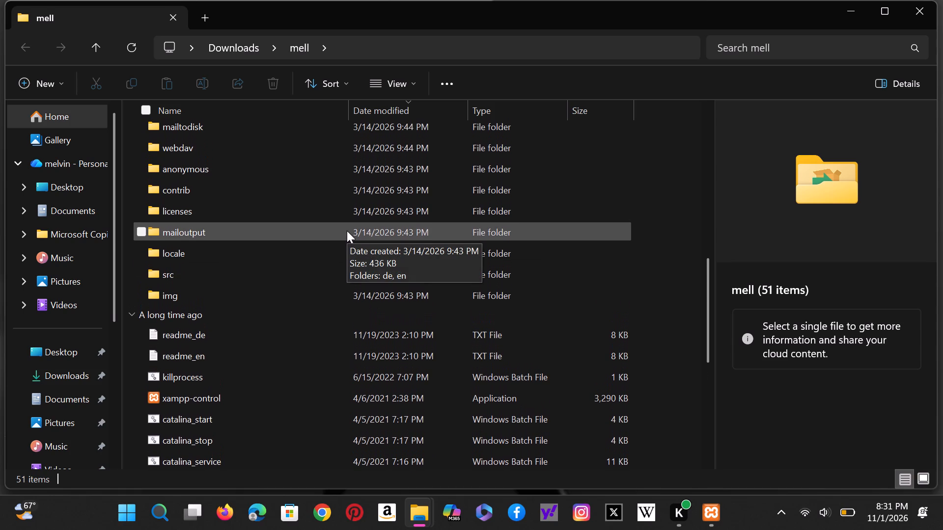
pyautogui.scroll(1, 347, 231)
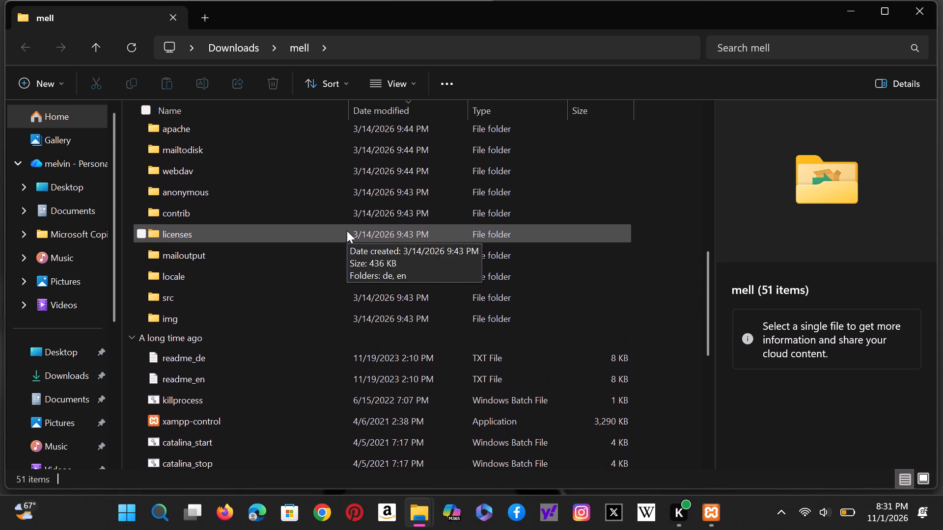
pyautogui.scroll(3, 347, 231)
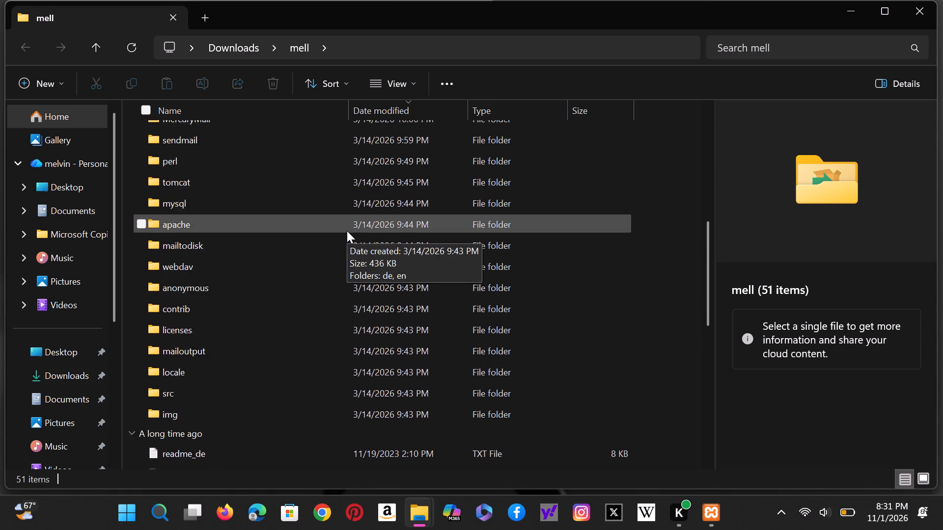
pyautogui.scroll(1, 347, 231)
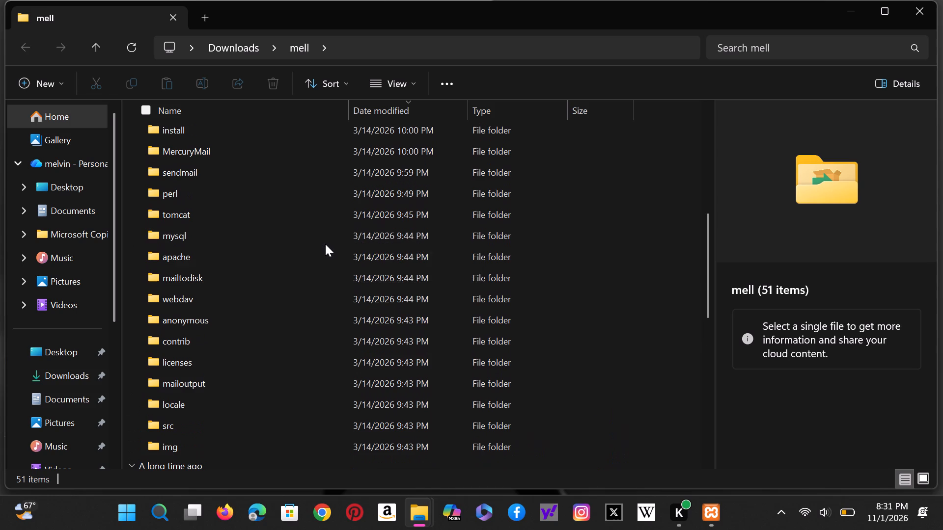
pyautogui.scroll(1, 325, 244)
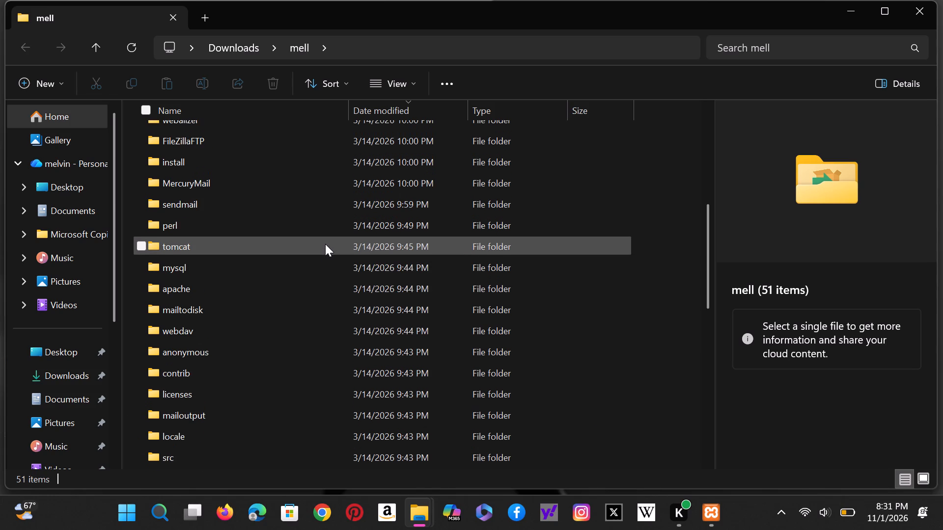
pyautogui.scroll(2, 325, 244)
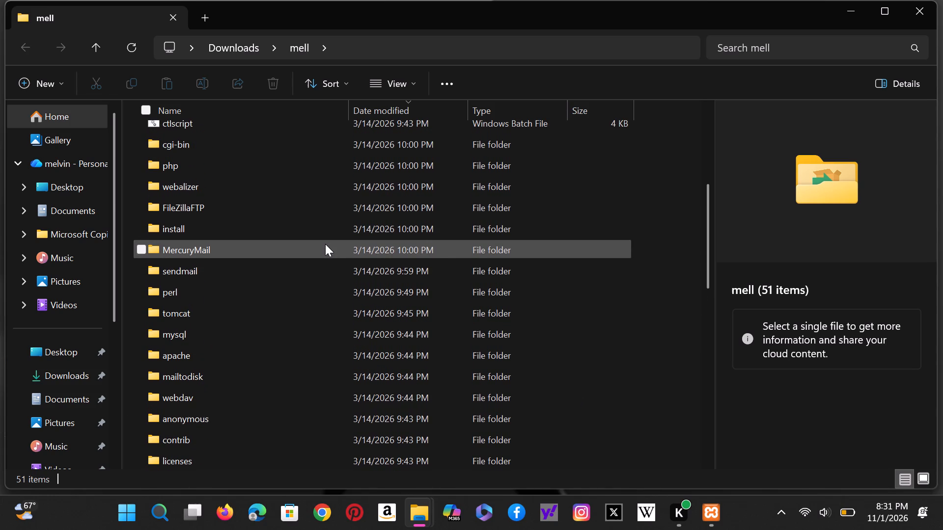
pyautogui.scroll(4, 325, 244)
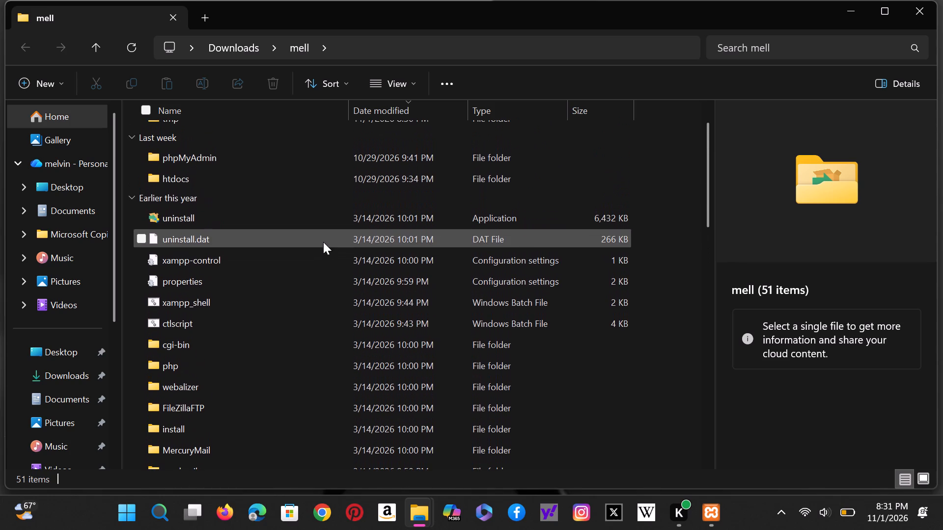
# Open the melvinskitchen project folder inside XAMPP's htdocs folder.
pyautogui.doubleClick(295, 182)
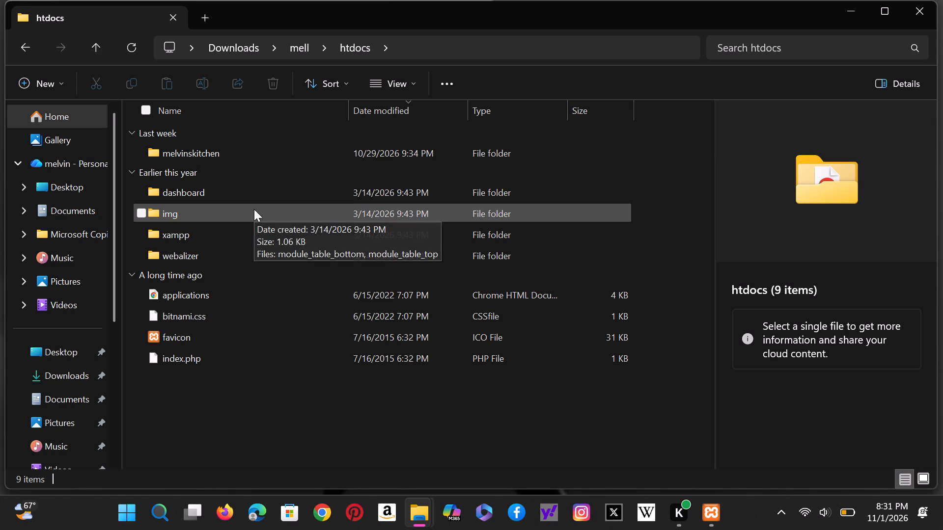
pyautogui.doubleClick(252, 152)
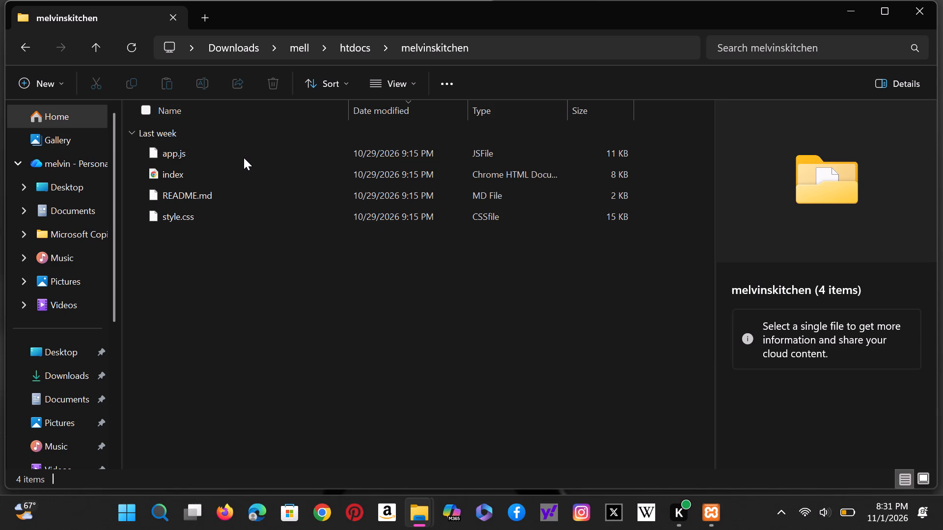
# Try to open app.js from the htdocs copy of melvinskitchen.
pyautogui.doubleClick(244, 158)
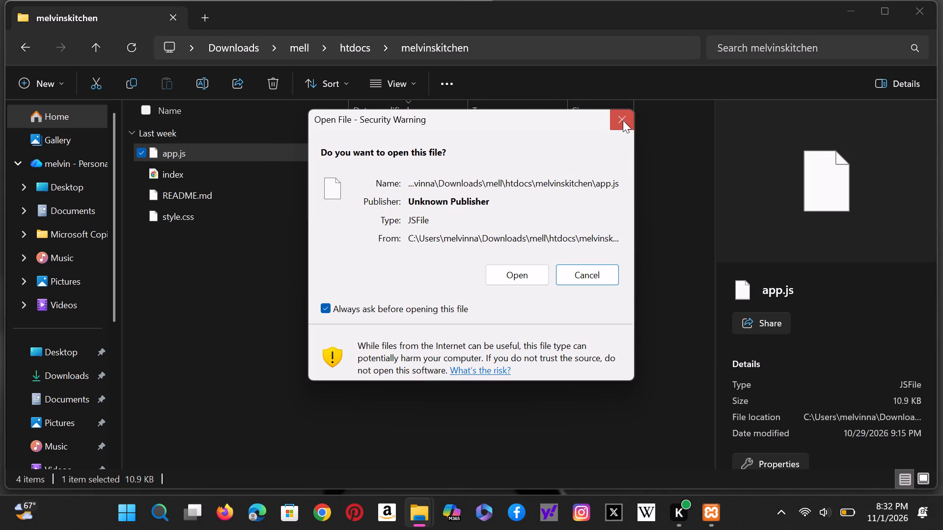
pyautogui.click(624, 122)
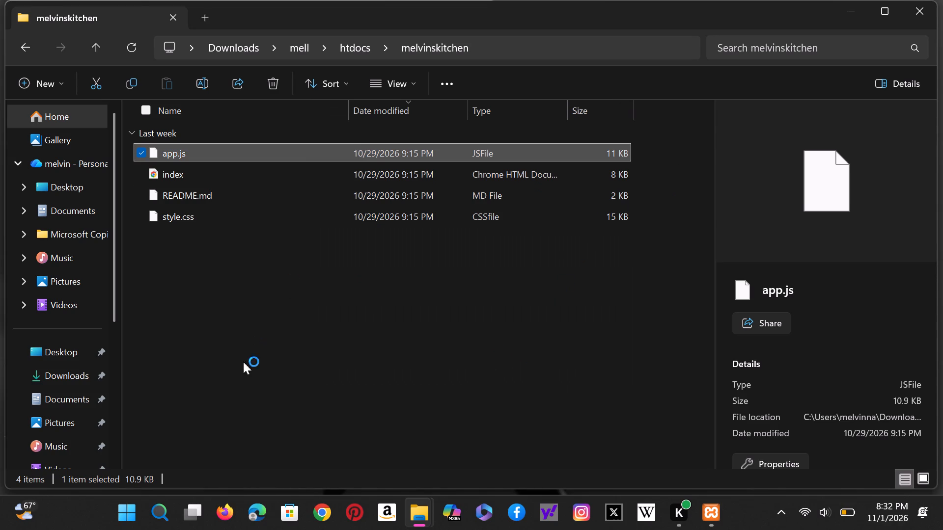
# Leave the XAMPP folders and open the nested htdocs\melvinskitchen folder inside the extracted melvinskitchen folder in Downloads.
pyautogui.click(24, 49)
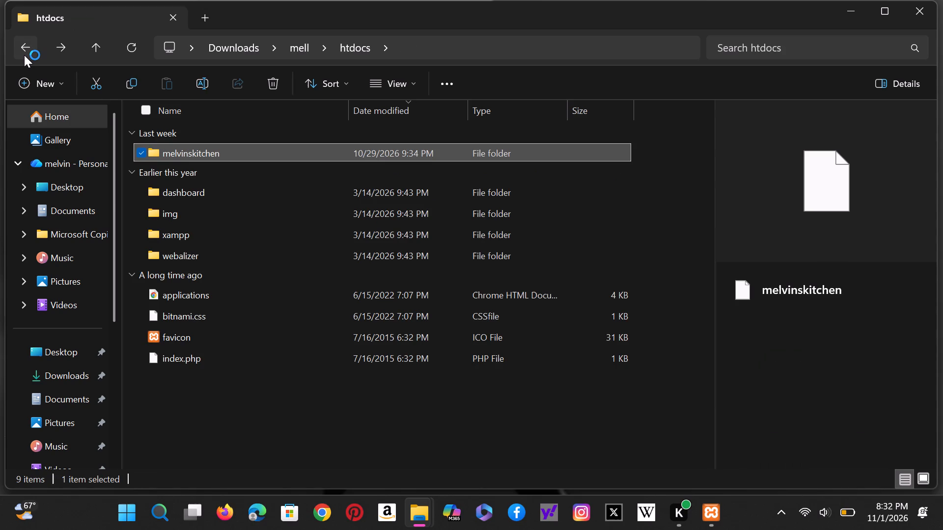
pyautogui.click(23, 47)
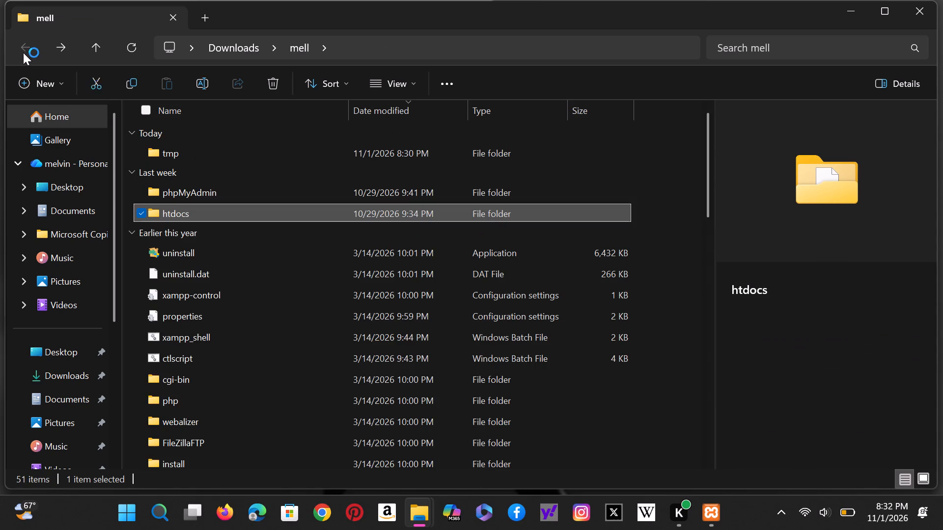
pyautogui.scroll(-1, 226, 389)
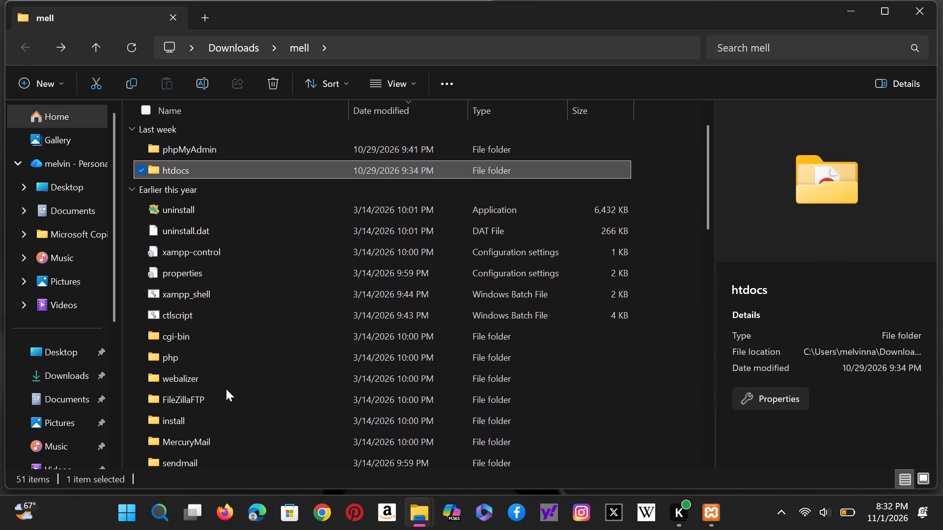
pyautogui.scroll(-2, 81, 404)
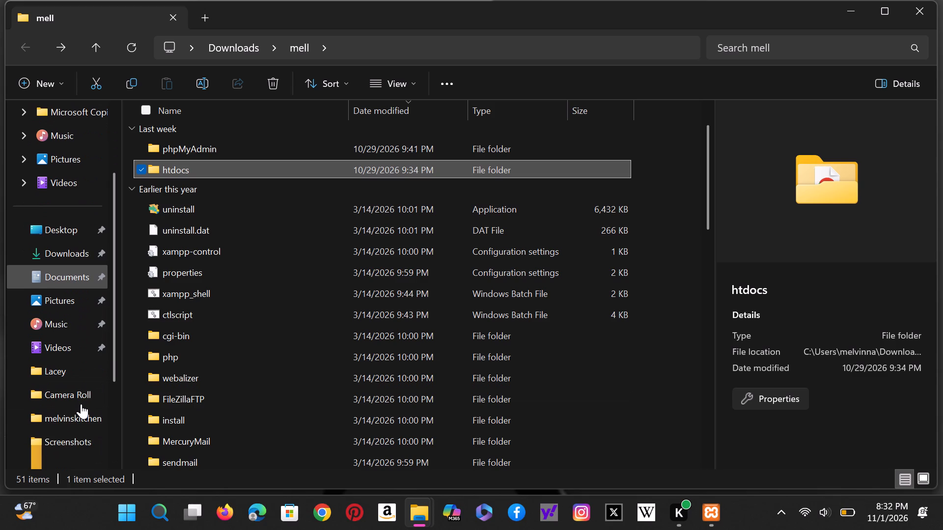
pyautogui.scroll(-1, 81, 404)
pyautogui.doubleClick(82, 420)
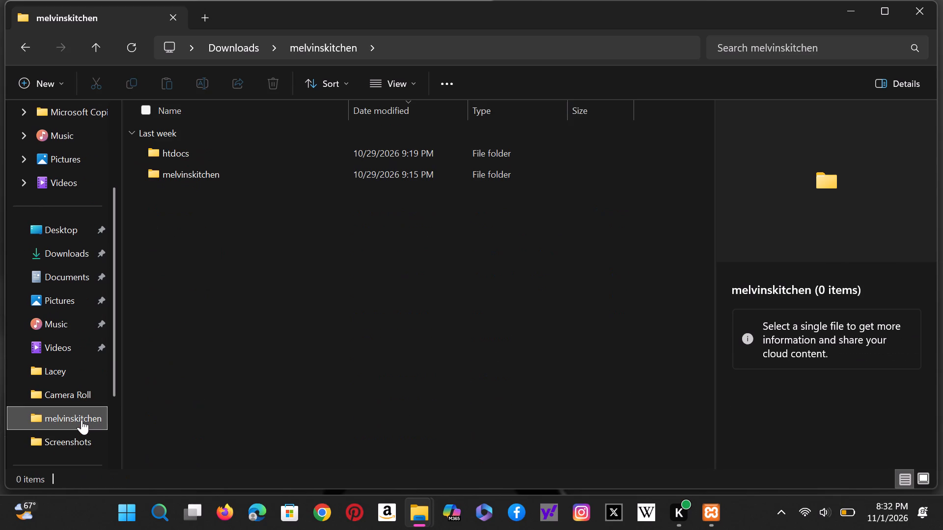
pyautogui.doubleClick(243, 152)
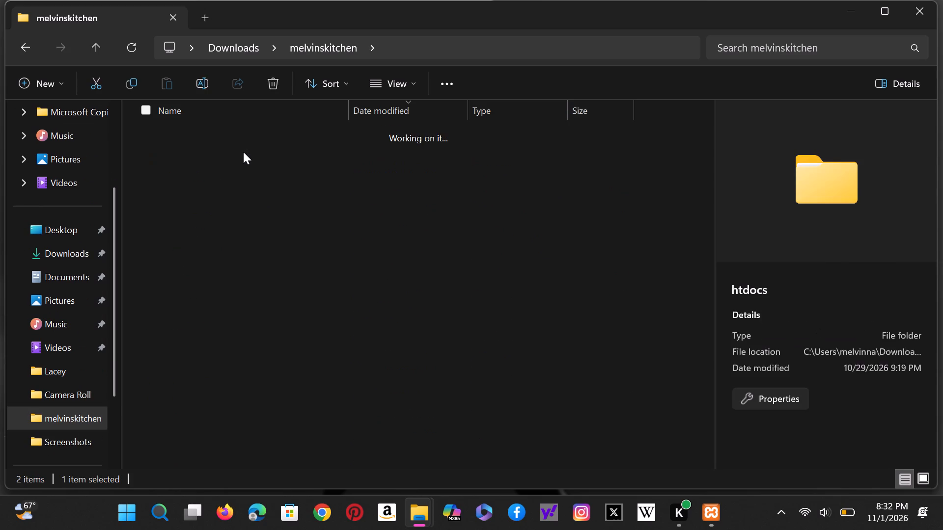
pyautogui.click(243, 152)
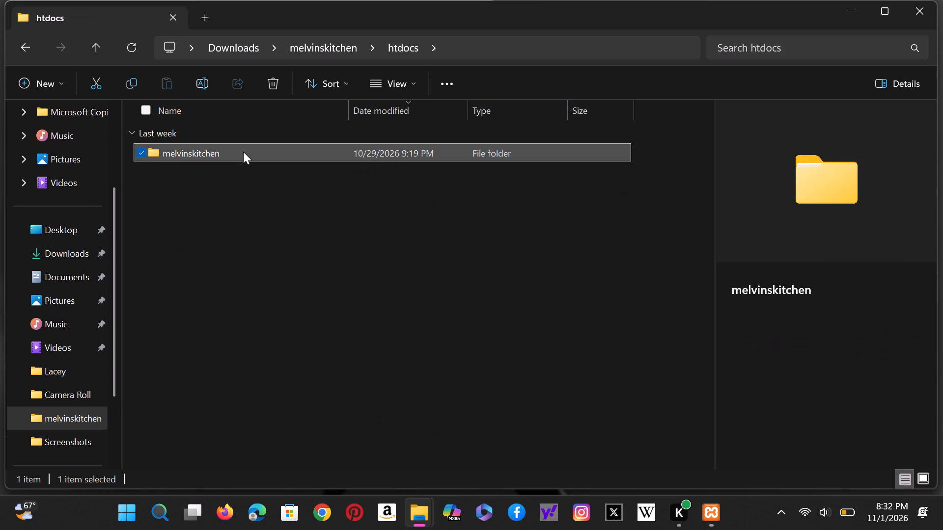
pyautogui.doubleClick(243, 152)
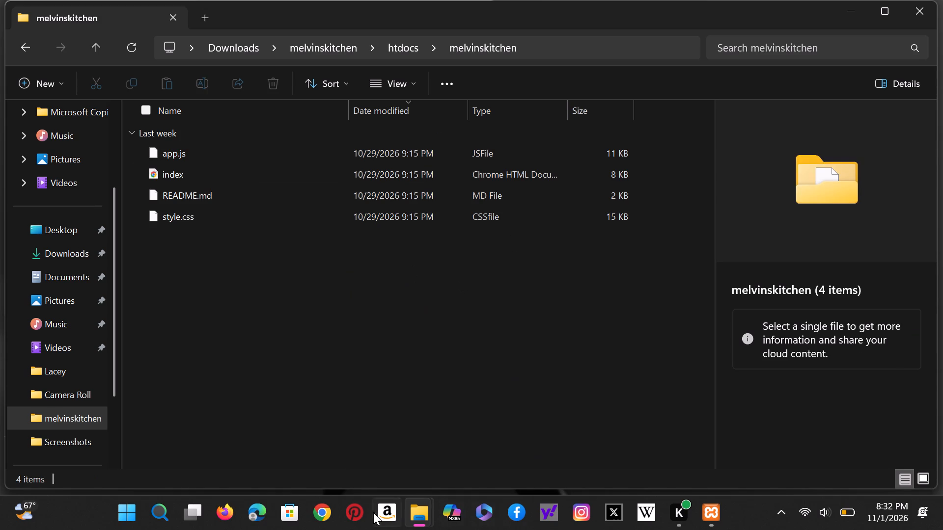
# Switch to Google Chrome and open a new browser window.
pyautogui.click(317, 515)
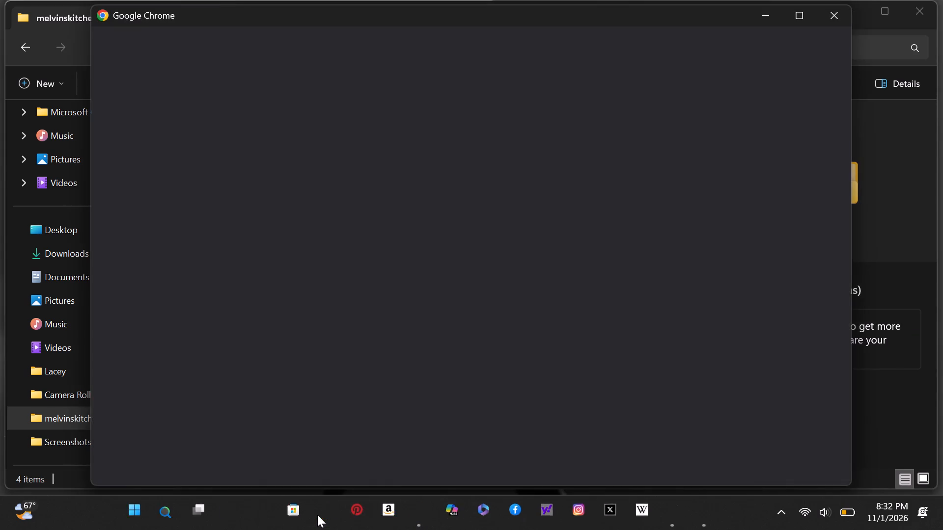
pyautogui.click(454, 345)
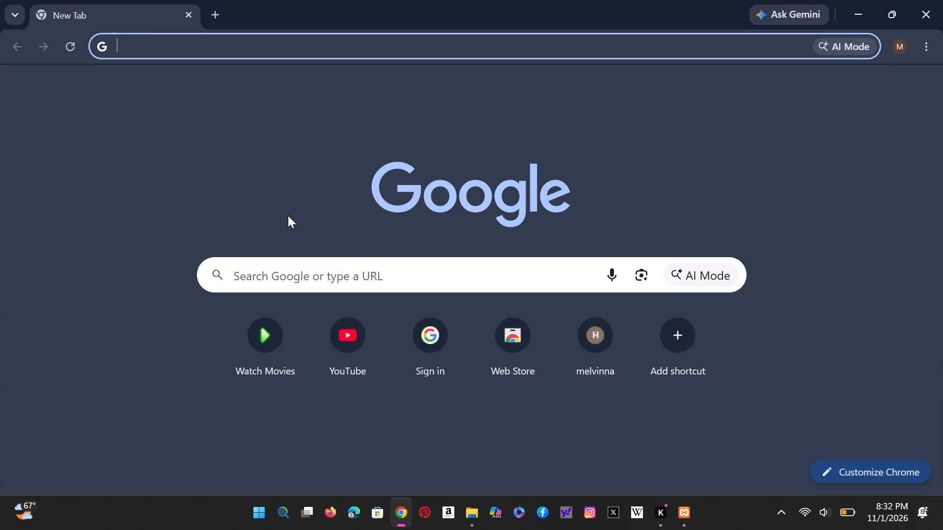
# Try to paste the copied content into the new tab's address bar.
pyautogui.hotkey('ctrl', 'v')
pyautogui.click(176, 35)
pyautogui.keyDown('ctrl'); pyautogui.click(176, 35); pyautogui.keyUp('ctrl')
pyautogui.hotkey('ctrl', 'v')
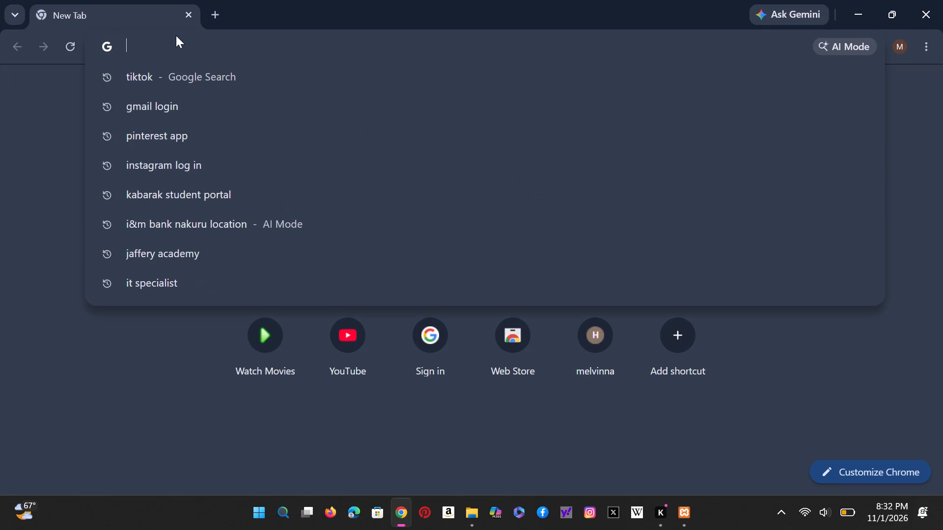
# Look through the browser's list of open and recently closed tabs.
pyautogui.moveTo(27, 107); pyautogui.dragTo(9, 13)
pyautogui.click(9, 13)
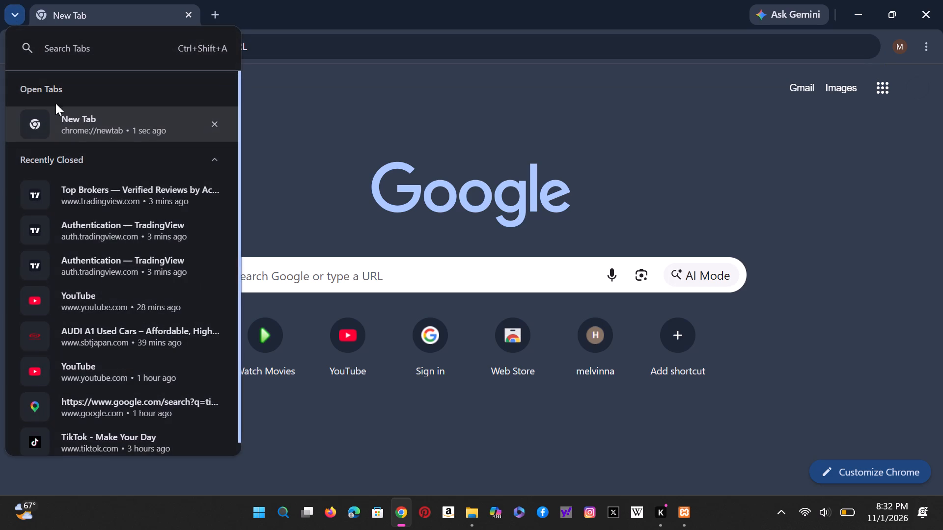
pyautogui.scroll(-1, 106, 232)
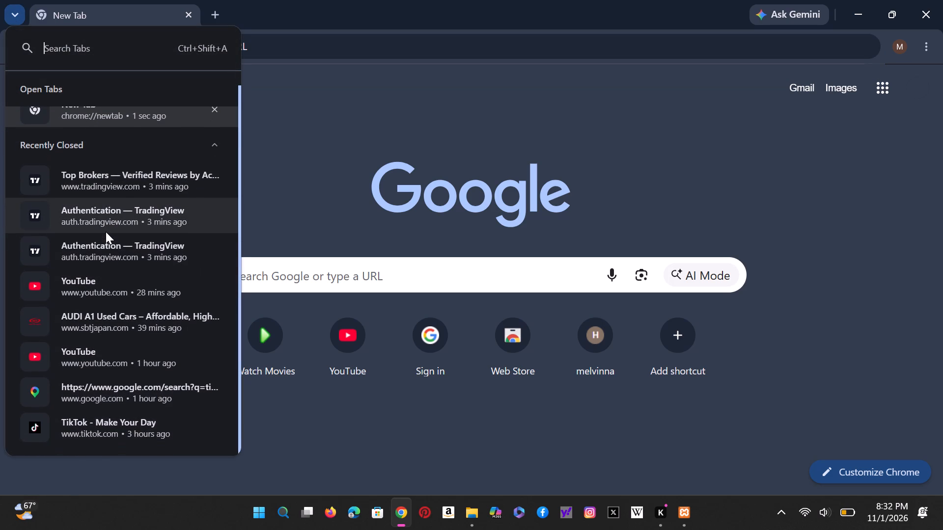
pyautogui.scroll(-1, 106, 232)
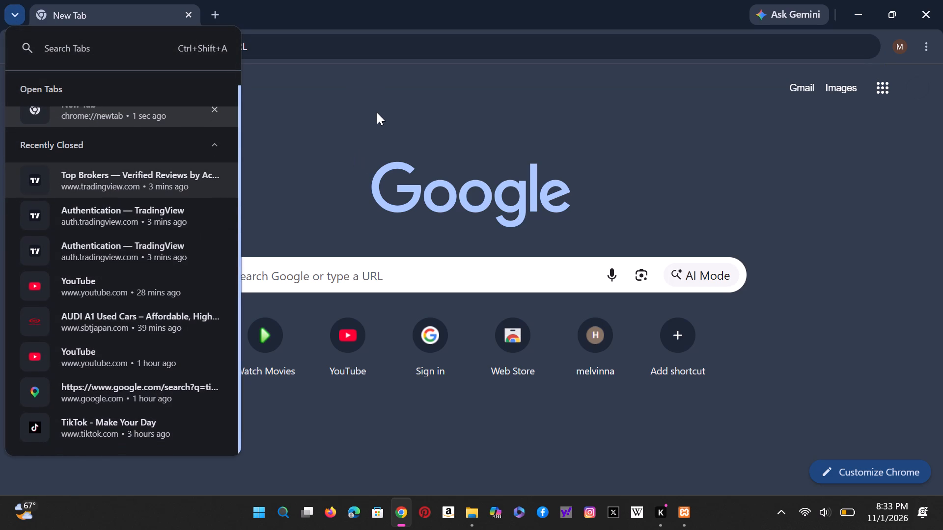
pyautogui.click(377, 112)
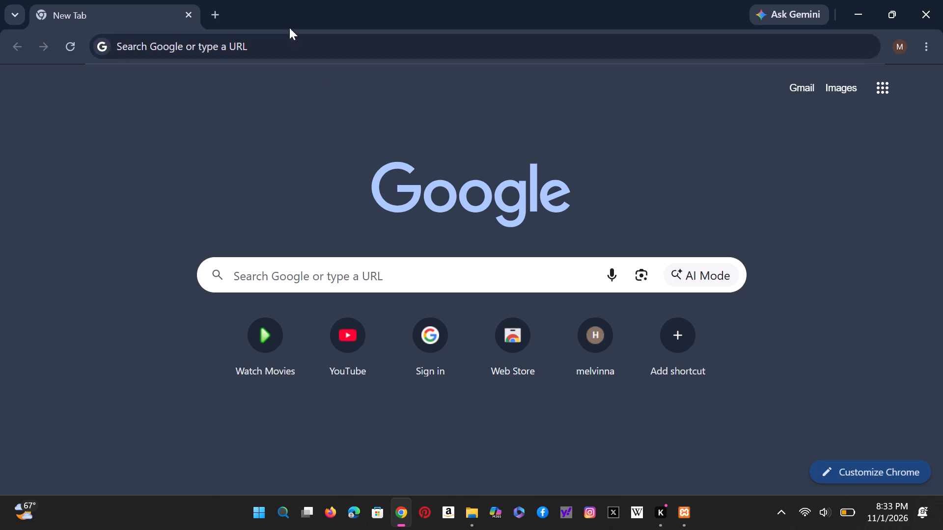
# Find the previously visited phpMyAdmin page by entering "mel" and open the melvinskitchen database's SQL page on localhost.
pyautogui.click(281, 53)
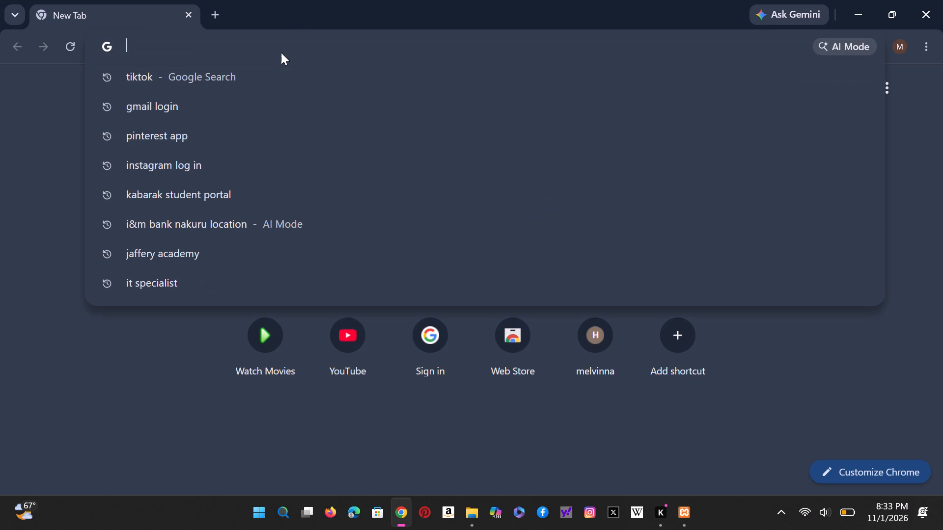
pyautogui.write('https')
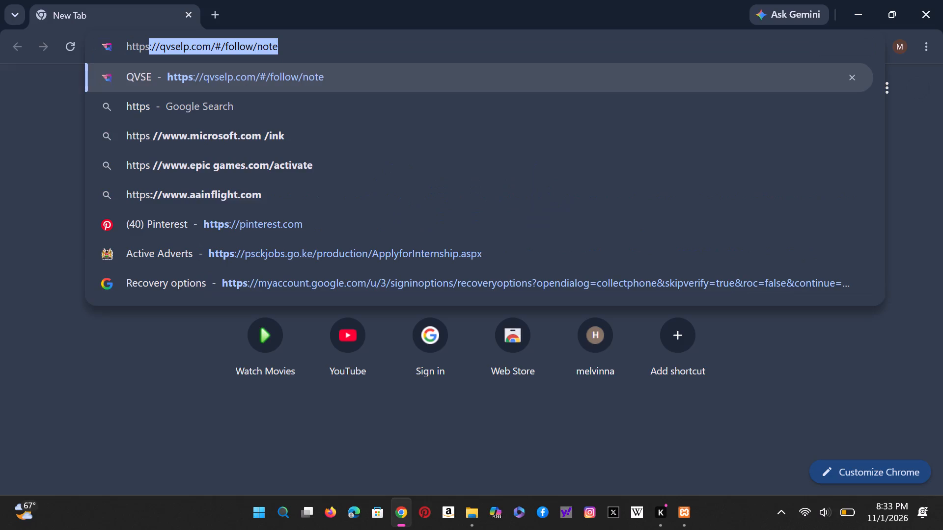
pyautogui.press('BackSpace')
pyautogui.press('BackSpace')
pyautogui.press('BackSpace')
pyautogui.press('BackSpace')
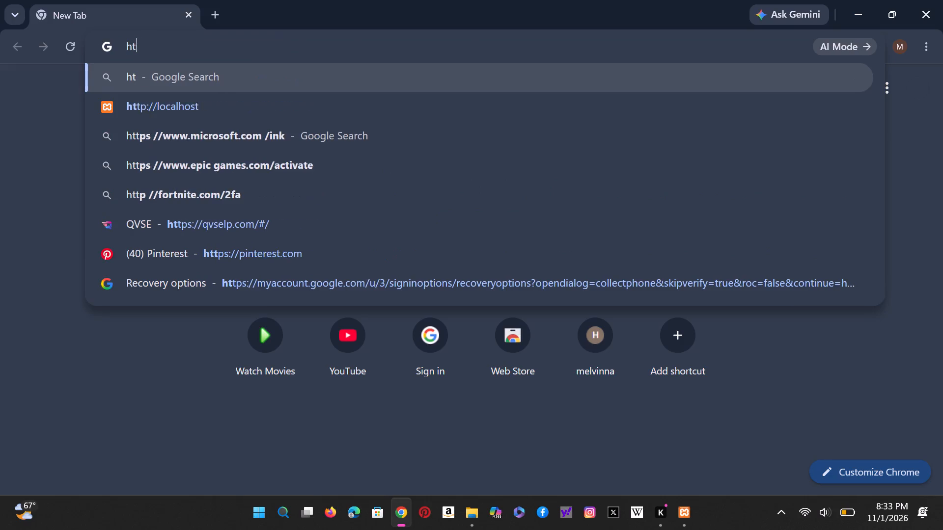
pyautogui.press('BackSpace')
pyautogui.press('BackSpace')
pyautogui.write('me')
pyautogui.press('l')
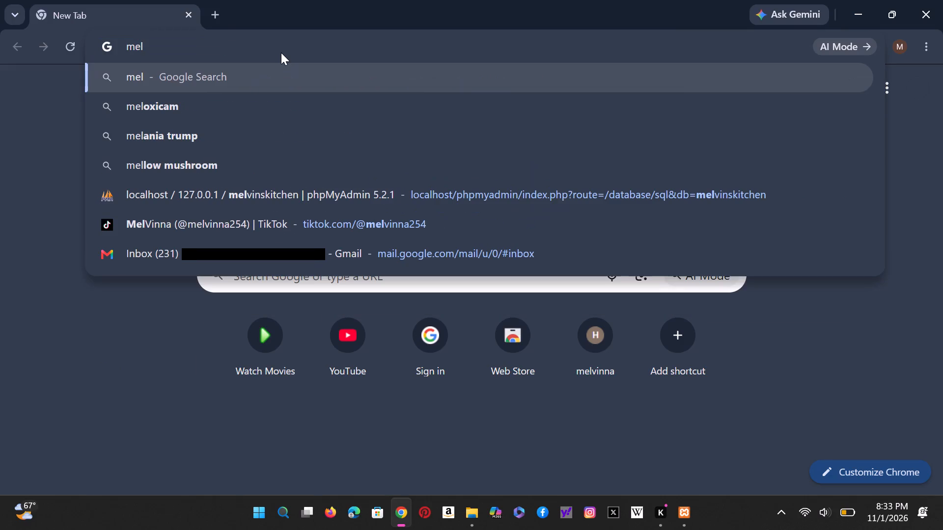
pyautogui.doubleClick(272, 195)
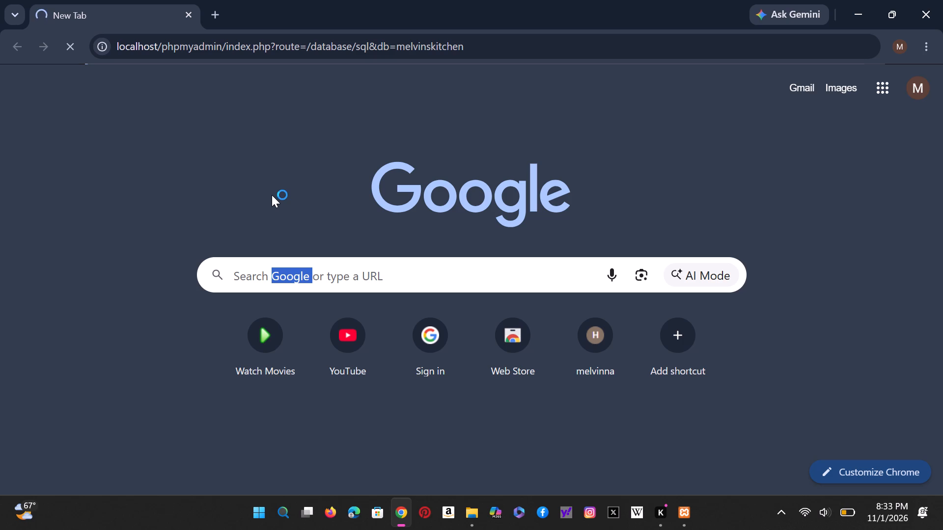
pyautogui.click(355, 206)
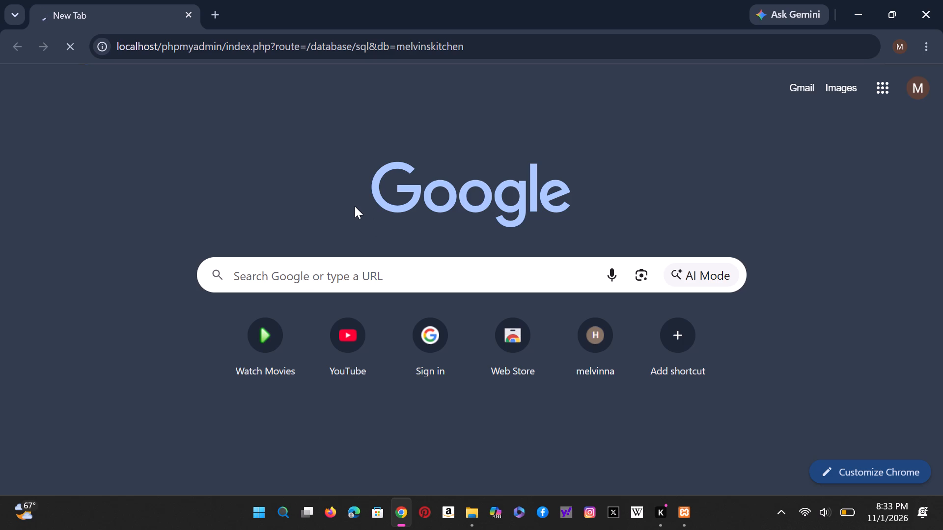
pyautogui.click(533, 41)
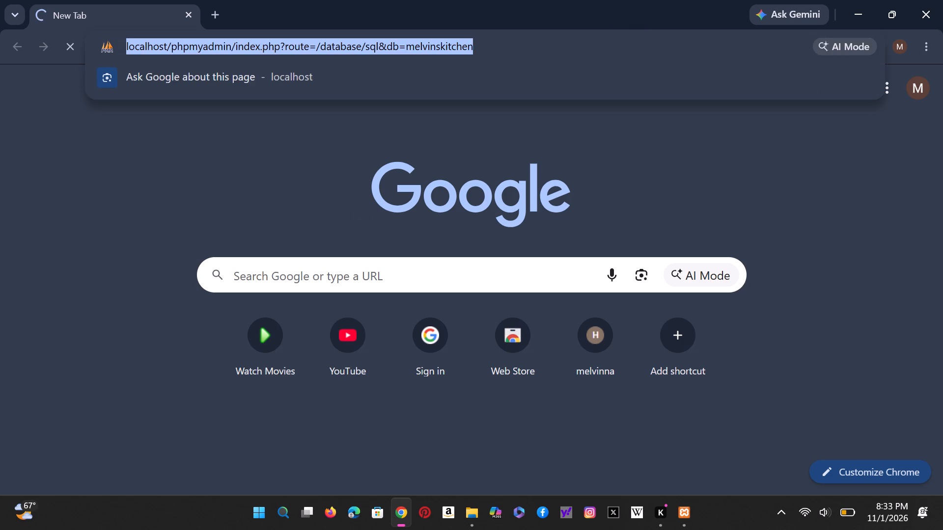
pyautogui.press('Return')
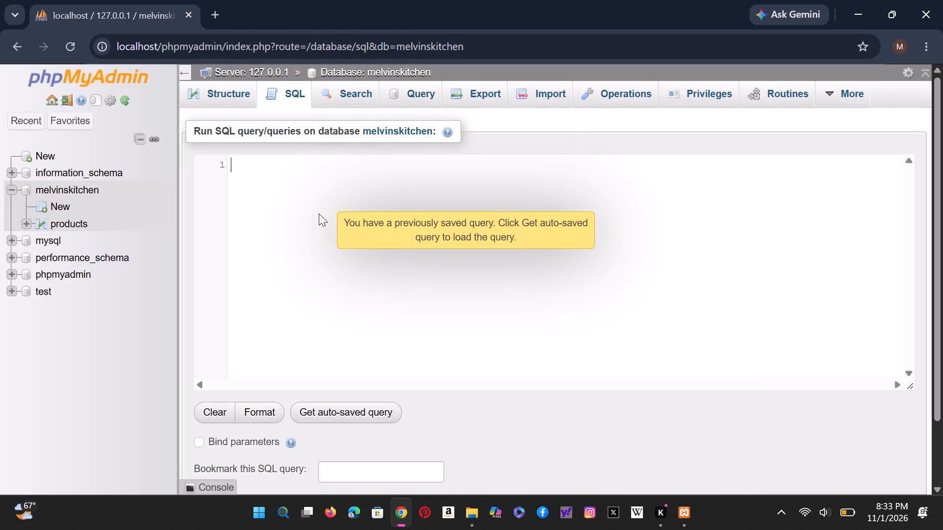
# Look over the melvinskitchen database's table structure and its database search form.
pyautogui.doubleClick(83, 190)
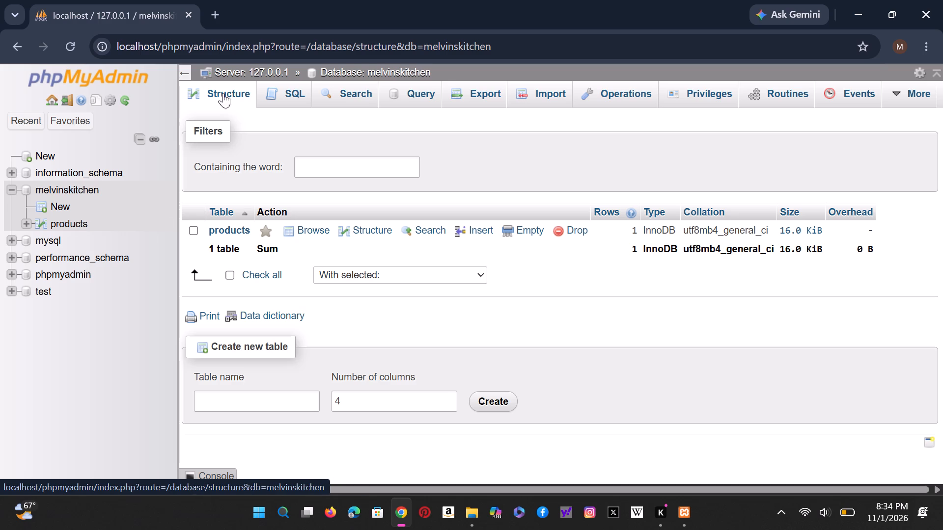
pyautogui.click(348, 98)
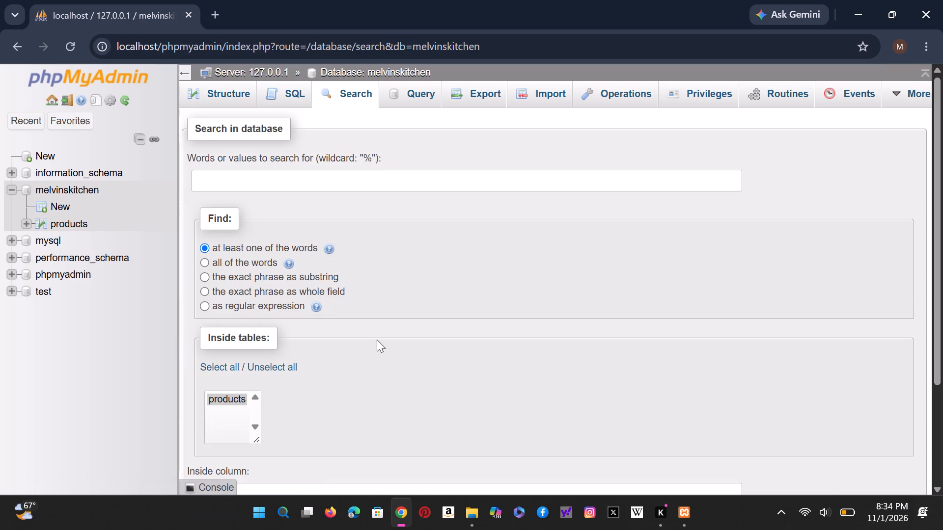
pyautogui.scroll(-3, 377, 340)
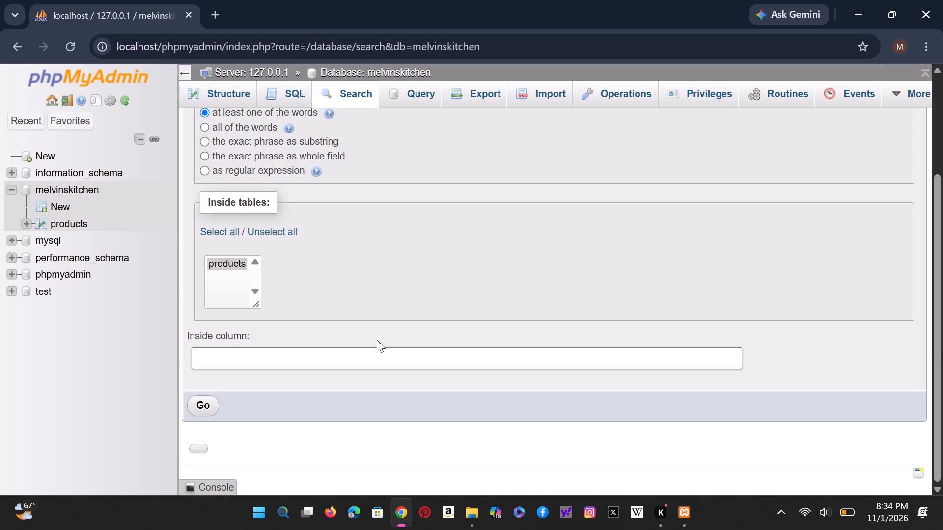
pyautogui.scroll(-1, 377, 340)
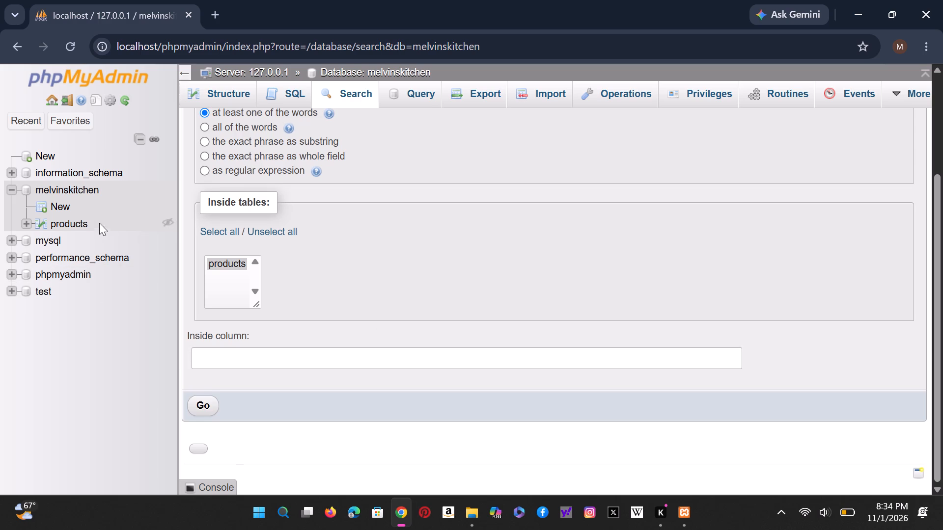
pyautogui.click(66, 190)
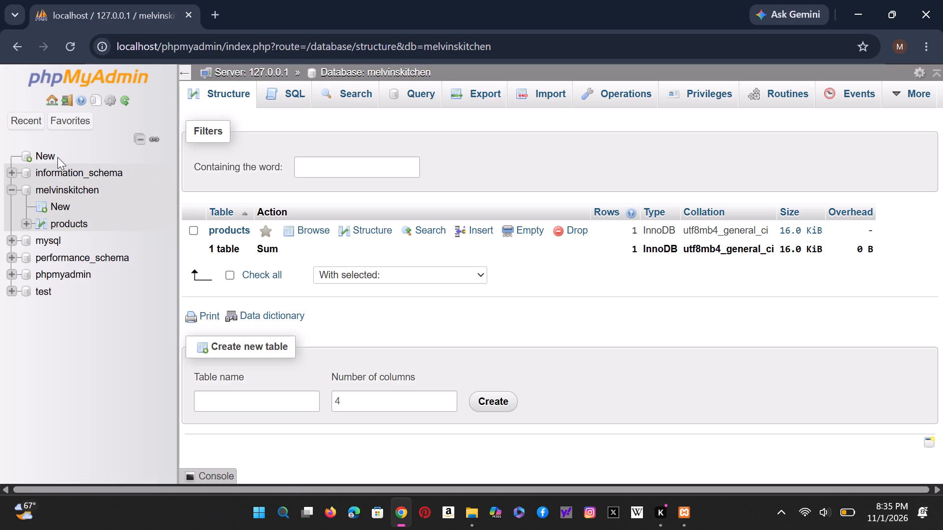
# Open the melvinskitchen database's products table and start inserting a new row.
pyautogui.click(65, 227)
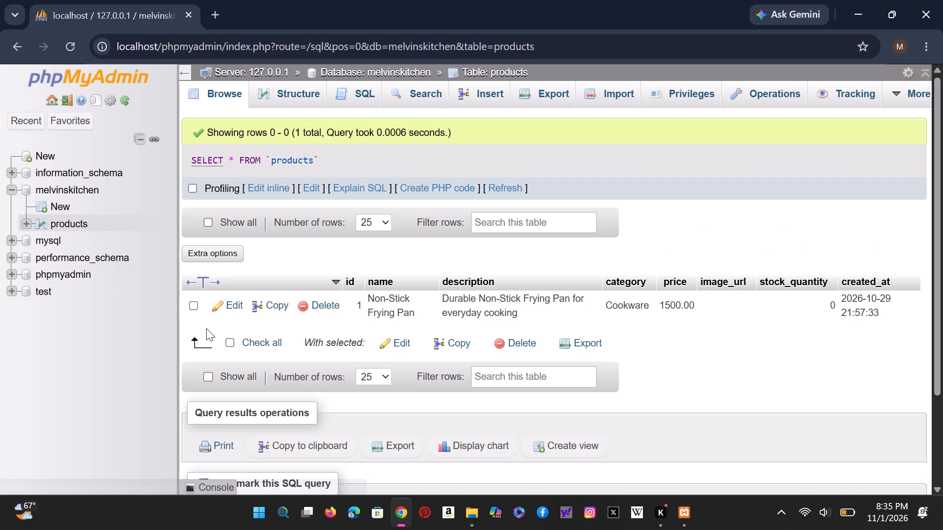
pyautogui.click(488, 92)
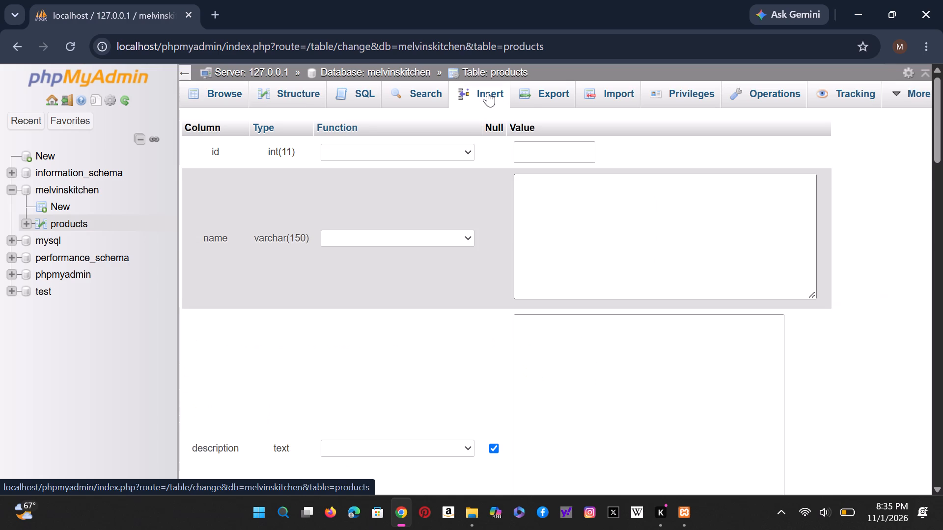
pyautogui.scroll(1, 573, 263)
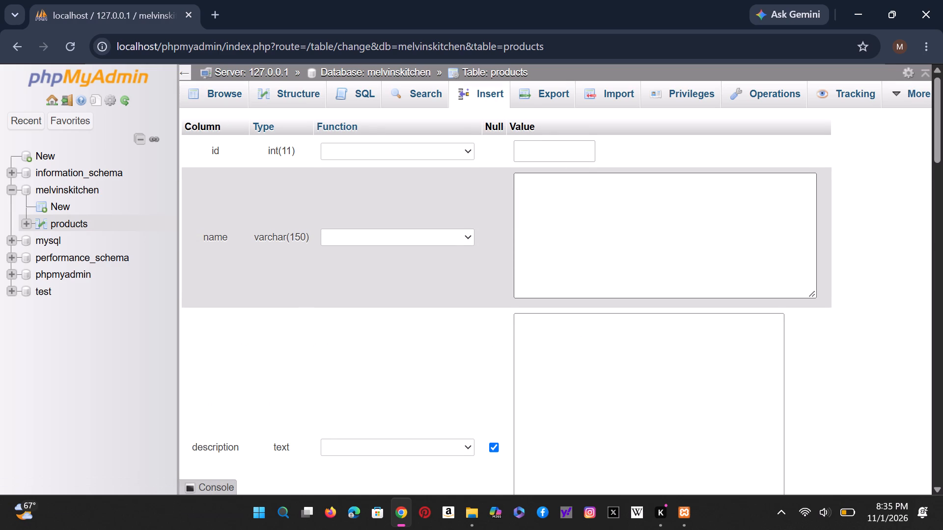
# Enter "Jiko koa" as the name value of the new products row.
pyautogui.click(464, 235)
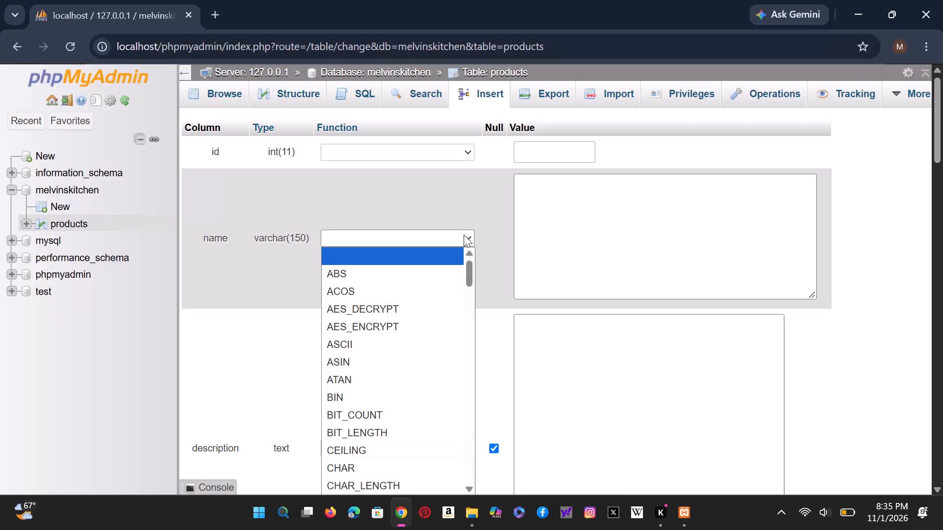
pyautogui.click(586, 214)
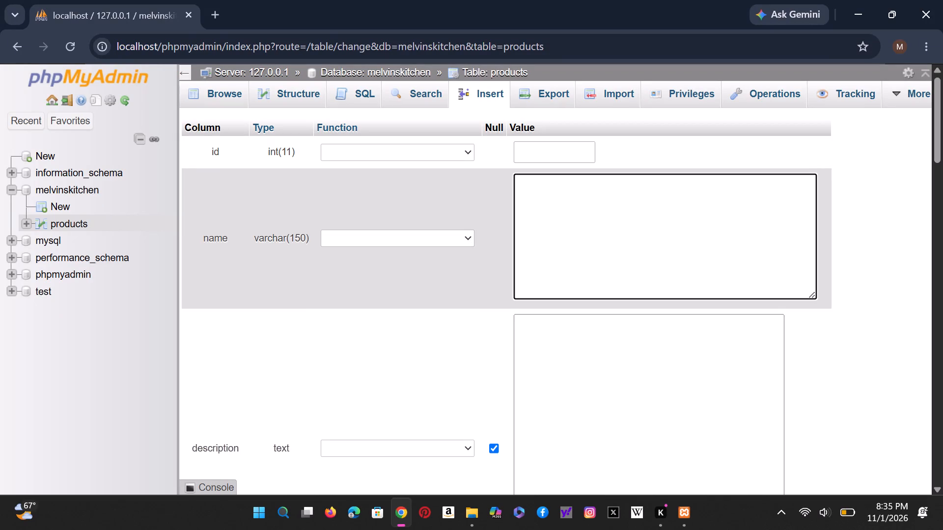
pyautogui.write('jiko')
pyautogui.press('BackSpace')
pyautogui.press('BackSpace')
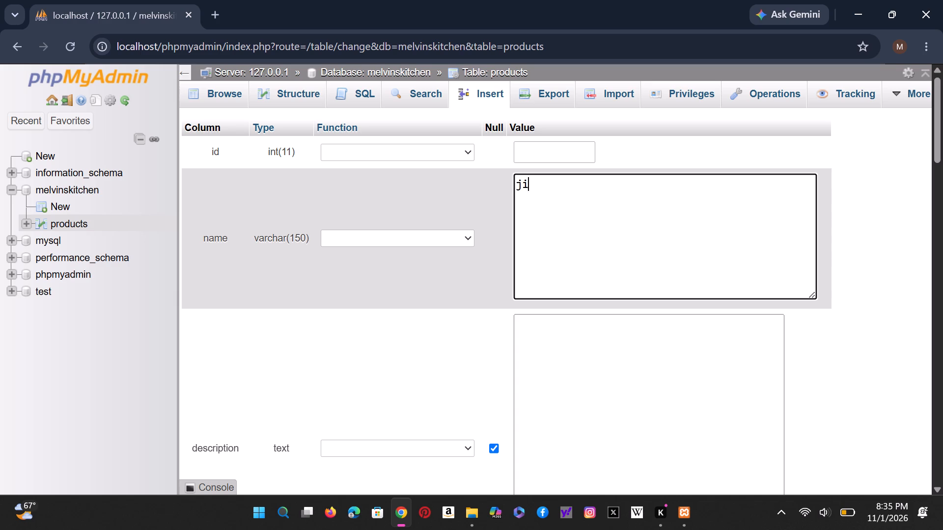
pyautogui.press('BackSpace')
pyautogui.press('BackSpace')
pyautogui.press('j')
pyautogui.write('iko')
pyautogui.press('space')
pyautogui.write('ko')
pyautogui.press('a')
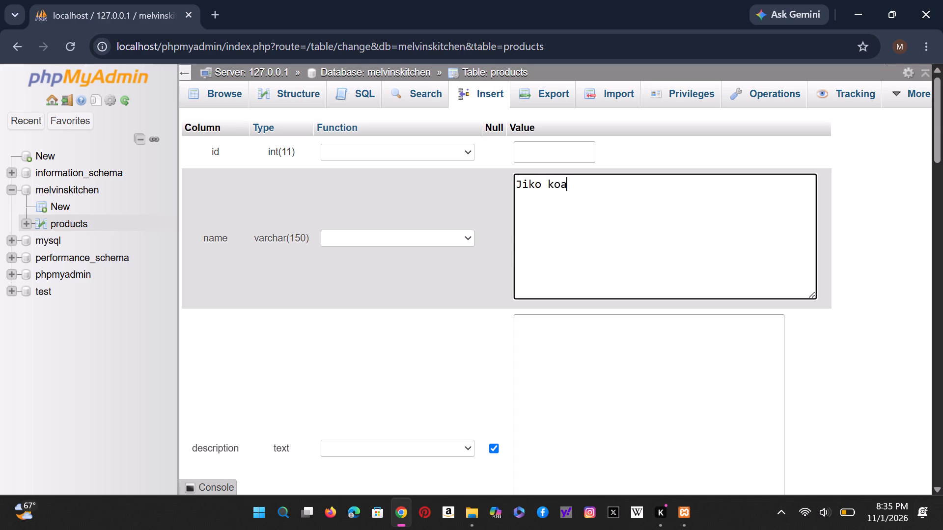
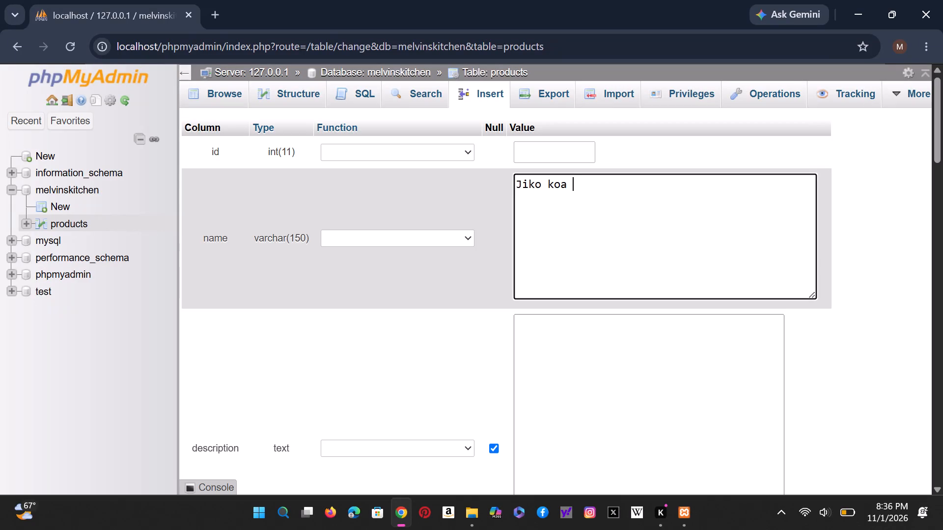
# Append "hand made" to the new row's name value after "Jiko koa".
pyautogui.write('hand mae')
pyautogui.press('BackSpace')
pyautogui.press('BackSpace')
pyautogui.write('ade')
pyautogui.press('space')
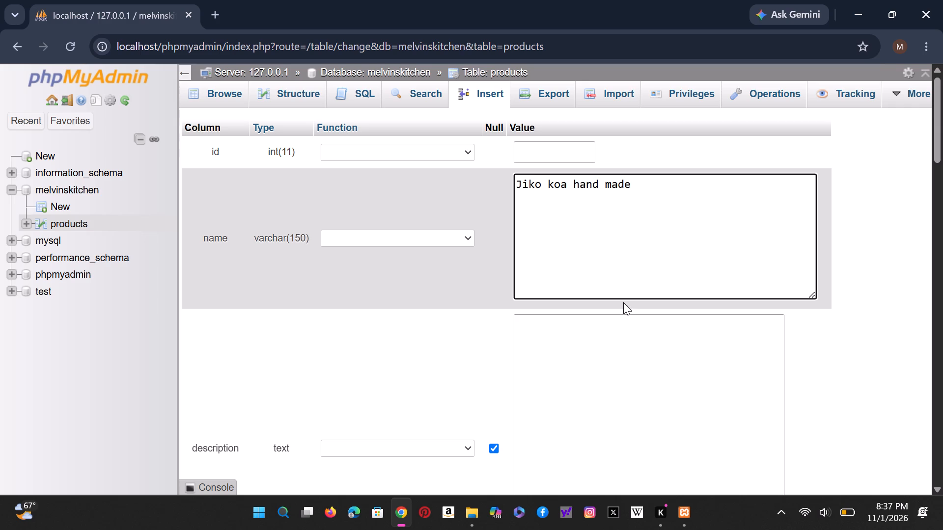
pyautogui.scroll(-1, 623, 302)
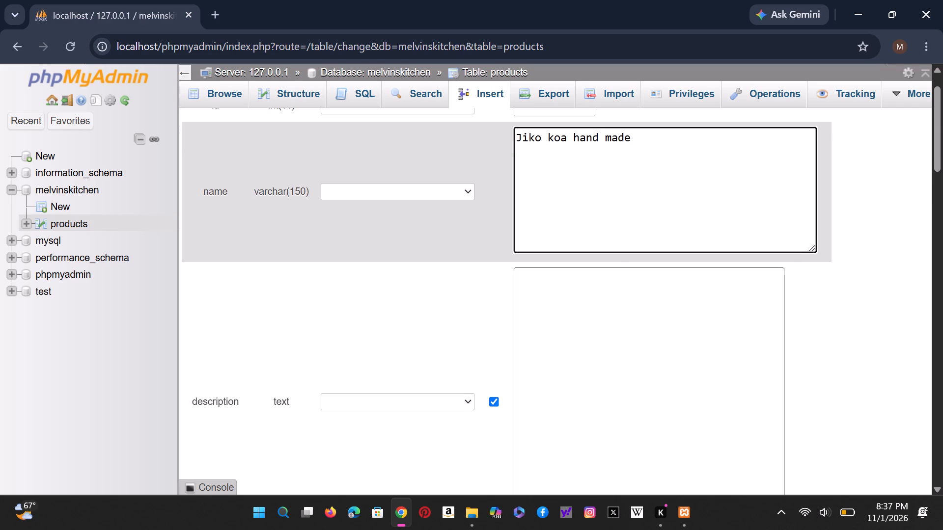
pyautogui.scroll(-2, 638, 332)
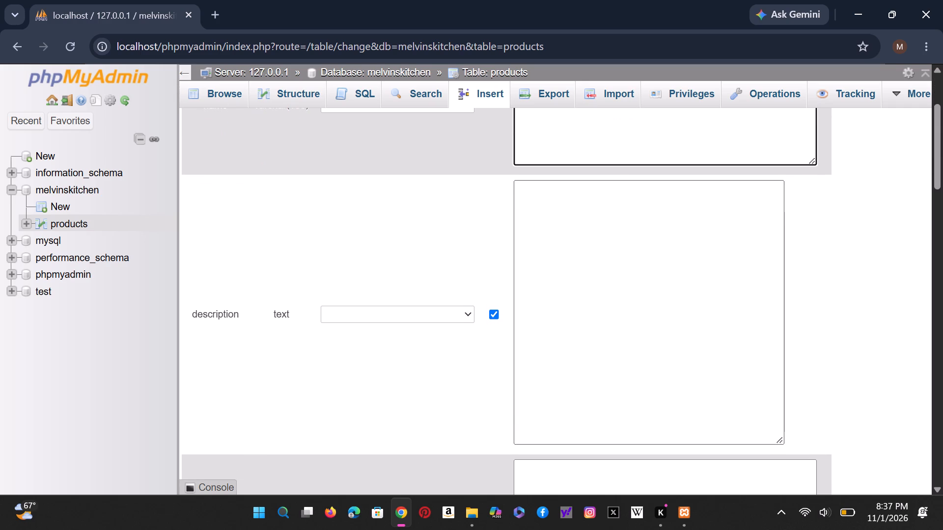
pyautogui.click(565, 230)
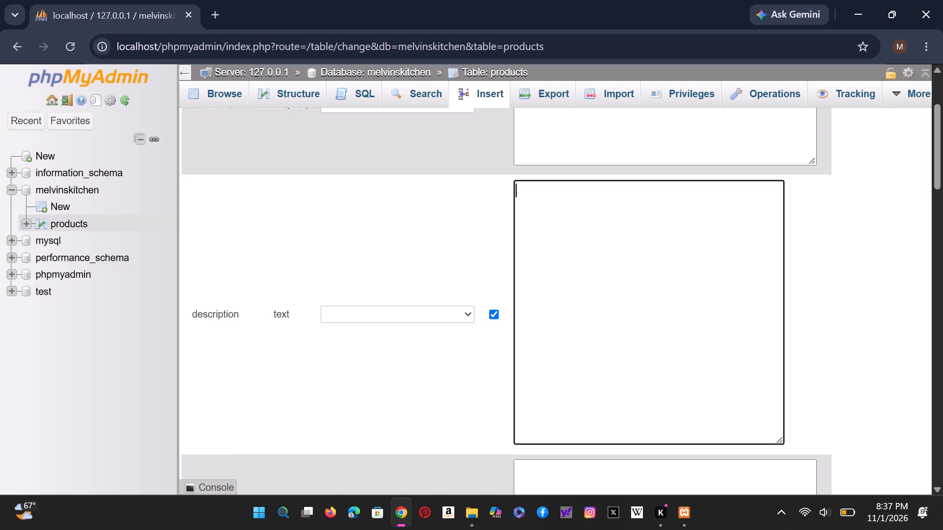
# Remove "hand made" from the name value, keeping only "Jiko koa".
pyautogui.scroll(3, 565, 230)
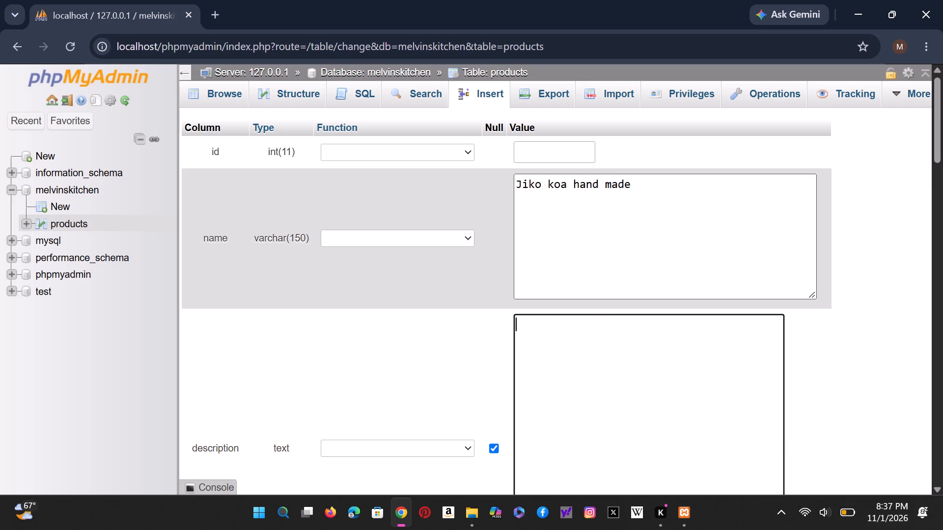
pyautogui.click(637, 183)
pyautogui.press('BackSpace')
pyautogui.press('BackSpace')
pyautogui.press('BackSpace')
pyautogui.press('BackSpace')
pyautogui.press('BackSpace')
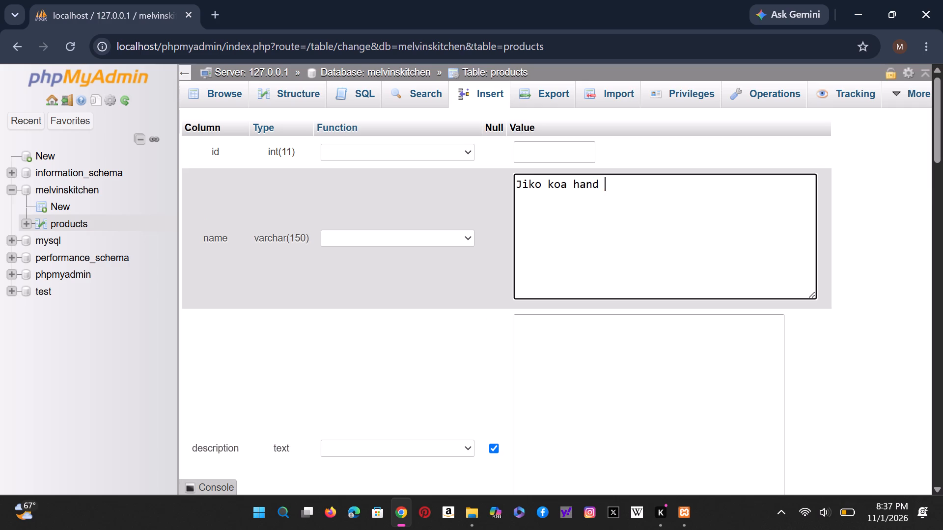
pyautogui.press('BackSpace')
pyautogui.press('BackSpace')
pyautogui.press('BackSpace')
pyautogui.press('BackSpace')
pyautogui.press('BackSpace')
# Enter "hand made with clay soil" as the description value of the new products row.
pyautogui.click(582, 355)
pyautogui.write('hand made')
pyautogui.press('space')
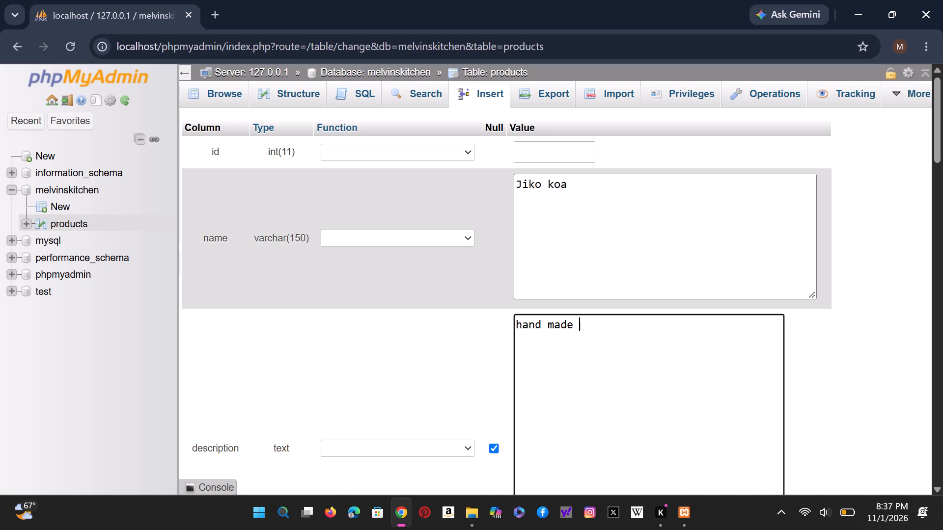
pyautogui.write('with')
pyautogui.press('space')
pyautogui.press('c')
pyautogui.write('lay soil')
# Enter "kitchen ware" as the category value of the new products row.
pyautogui.scroll(-3, 582, 355)
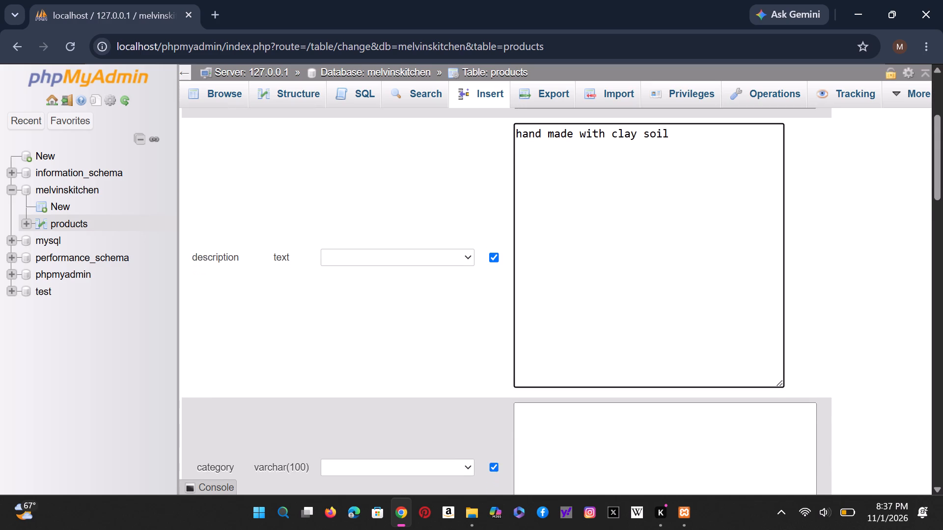
pyautogui.scroll(-2, 582, 355)
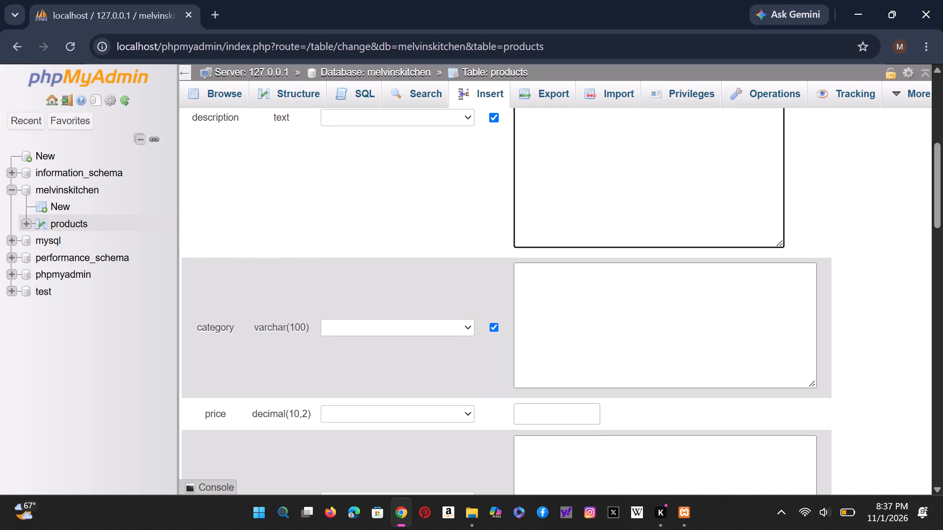
pyautogui.scroll(-1, 544, 353)
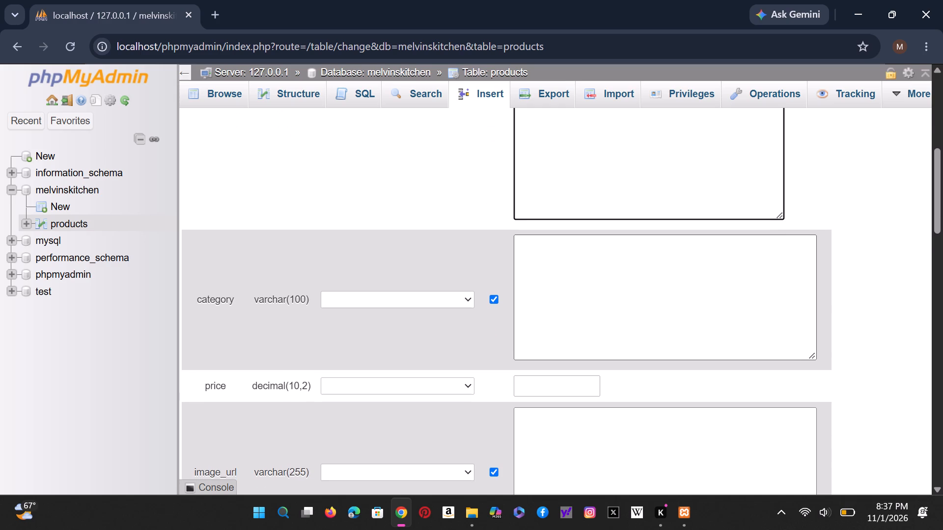
pyautogui.click(559, 309)
pyautogui.write('kitchen warre')
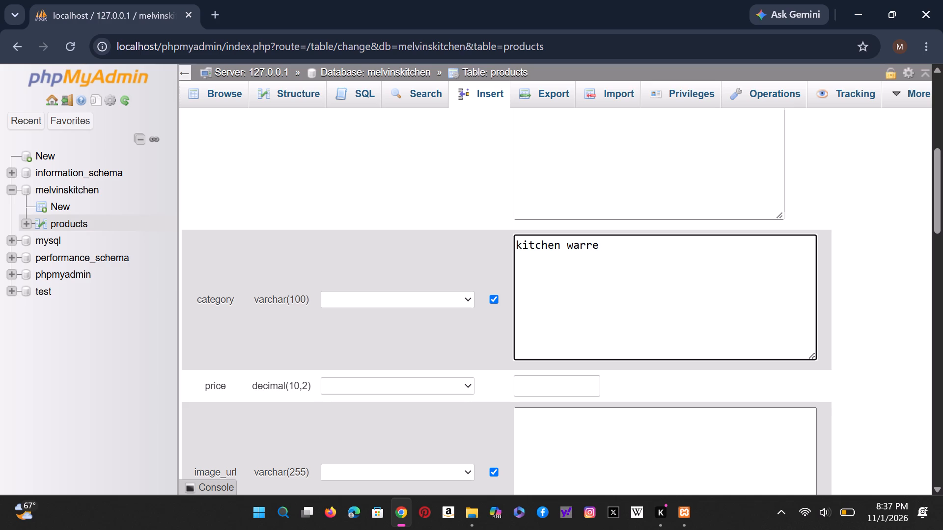
pyautogui.press('BackSpace')
pyautogui.press('BackSpace')
pyautogui.press('e')
# Set the new product's price value to 10000.00.
pyautogui.scroll(-2, 559, 309)
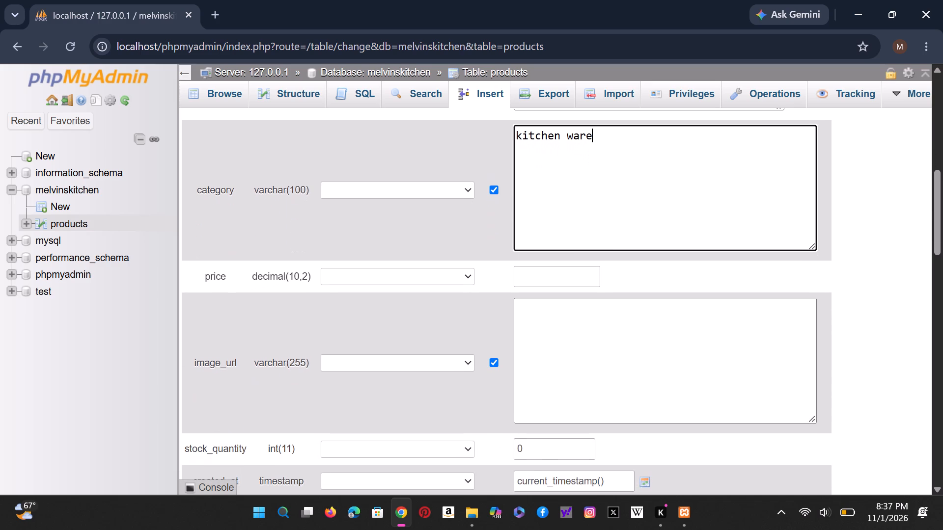
pyautogui.click(468, 274)
pyautogui.click(527, 274)
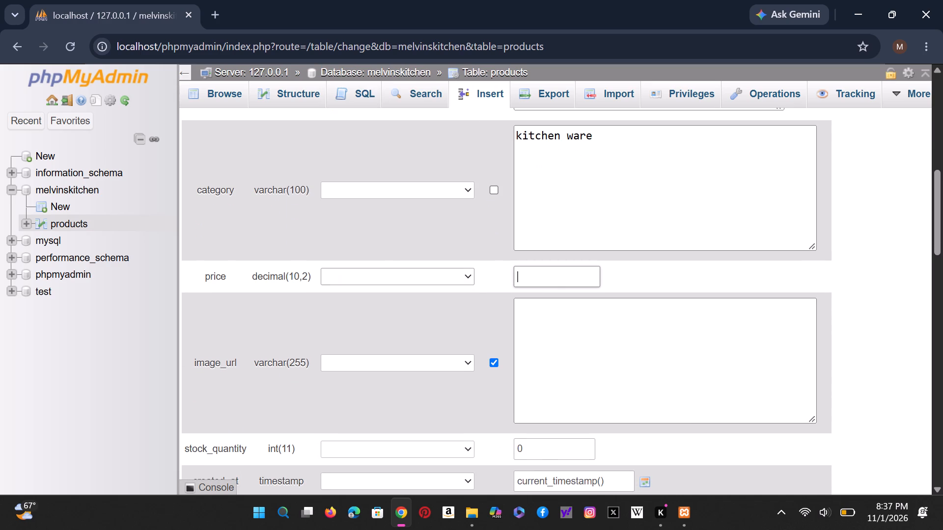
pyautogui.press('1')
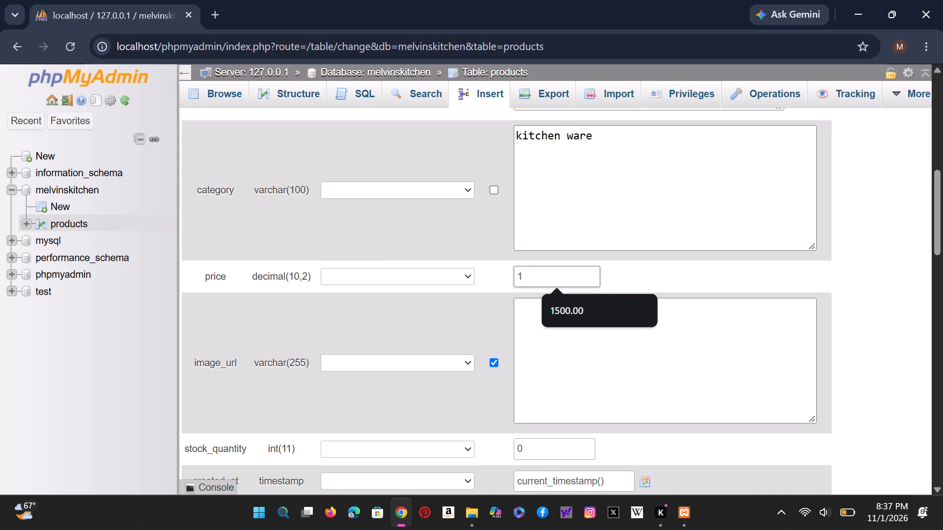
pyautogui.write('0000')
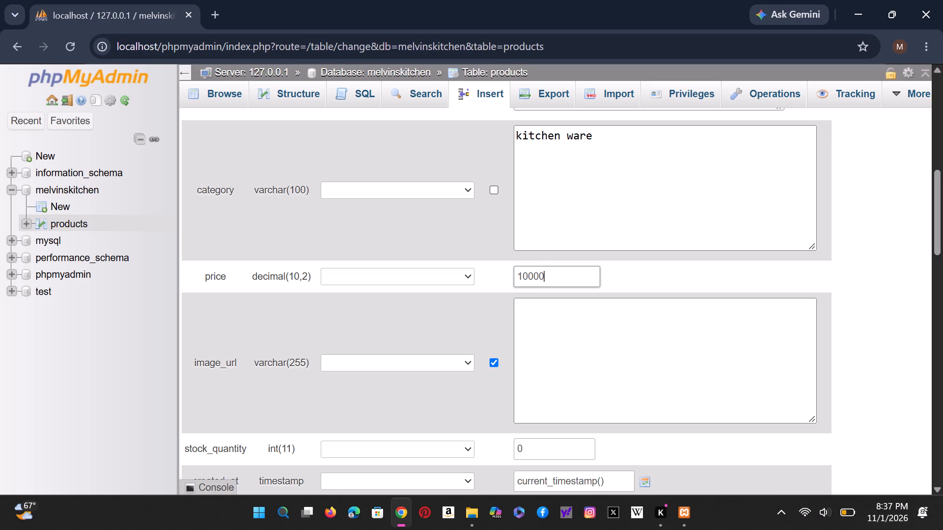
pyautogui.write('.00')
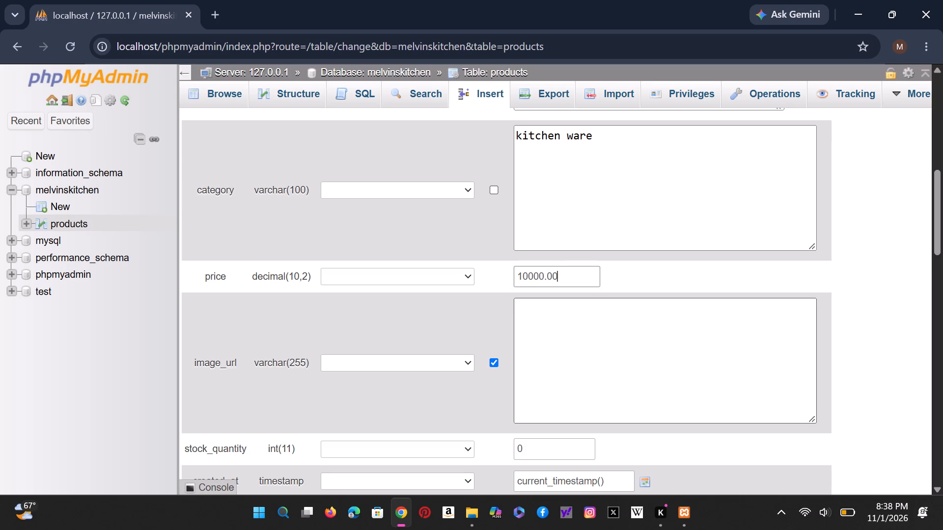
# Leave the image URL, stock quantity and creation time at their defaults and submit the new products row.
pyautogui.click(580, 362)
pyautogui.scroll(-1, 580, 362)
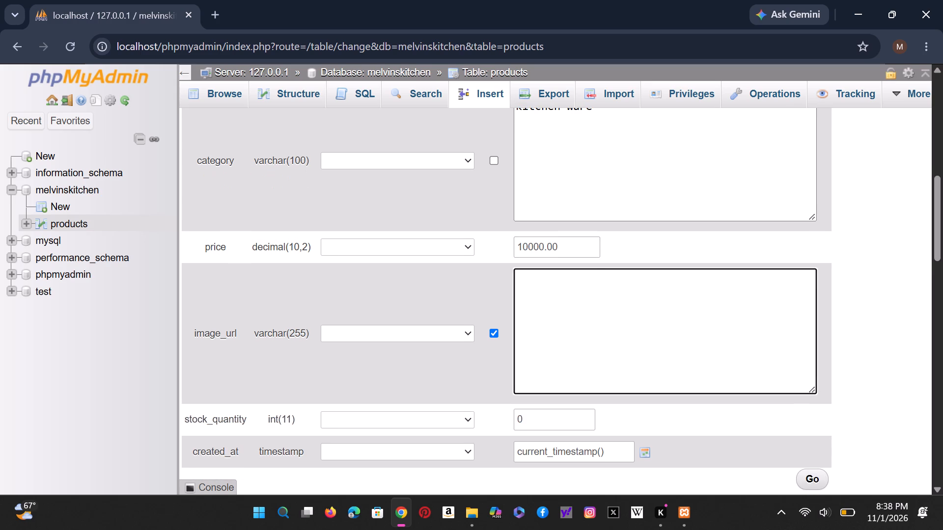
pyautogui.scroll(-3, 580, 362)
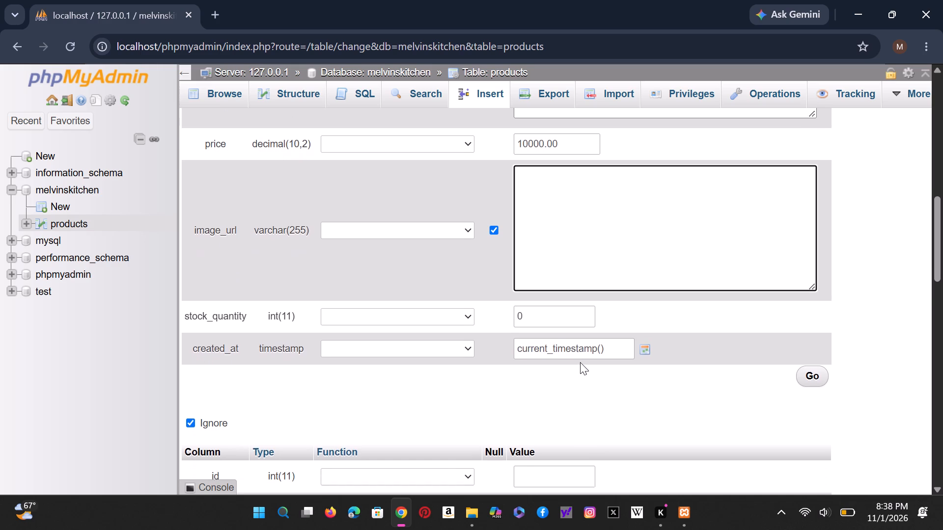
pyautogui.scroll(-2, 580, 362)
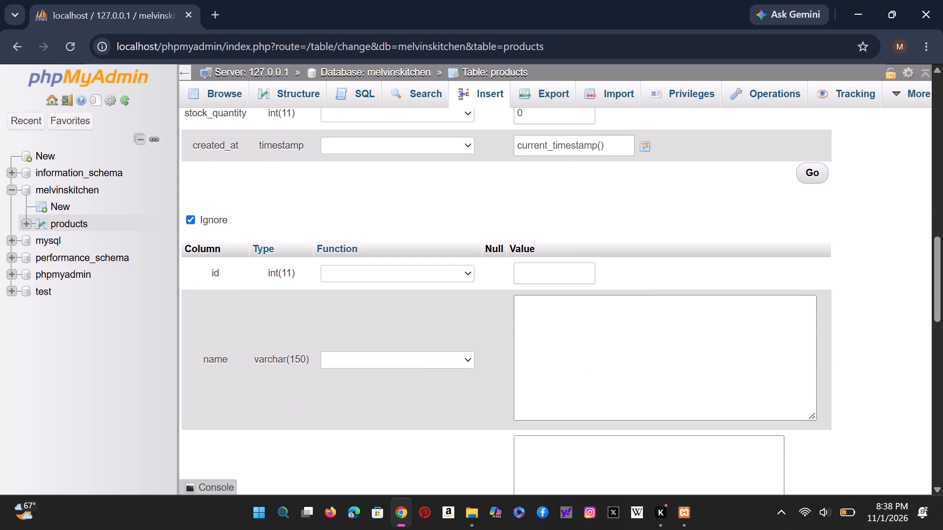
pyautogui.scroll(-5, 580, 362)
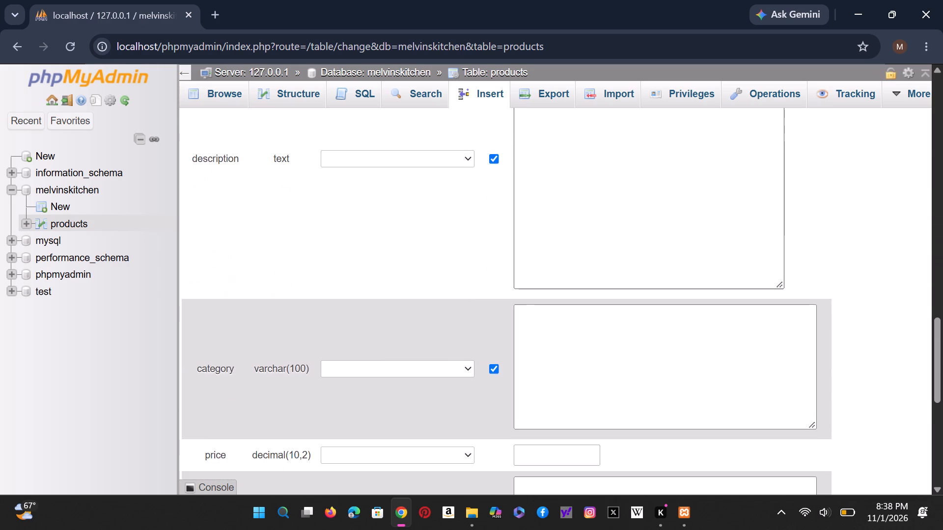
pyautogui.scroll(-4, 580, 362)
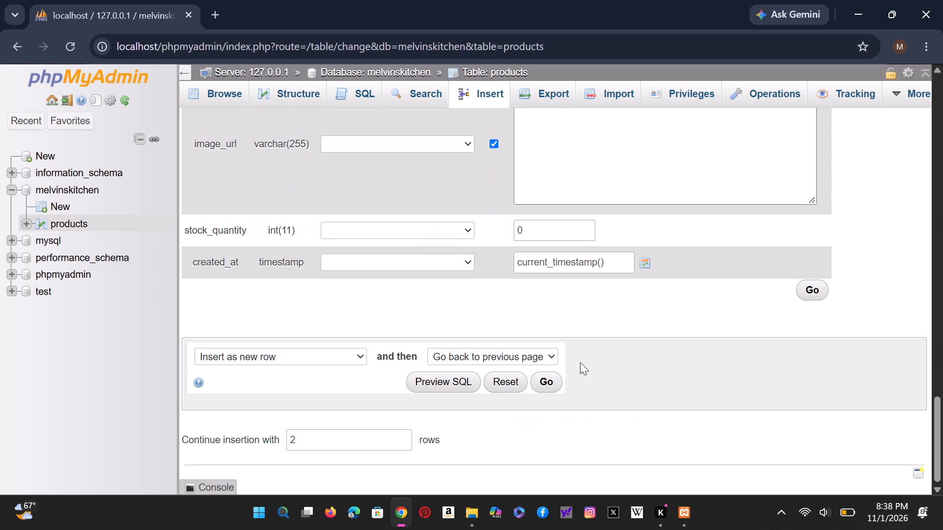
pyautogui.click(807, 288)
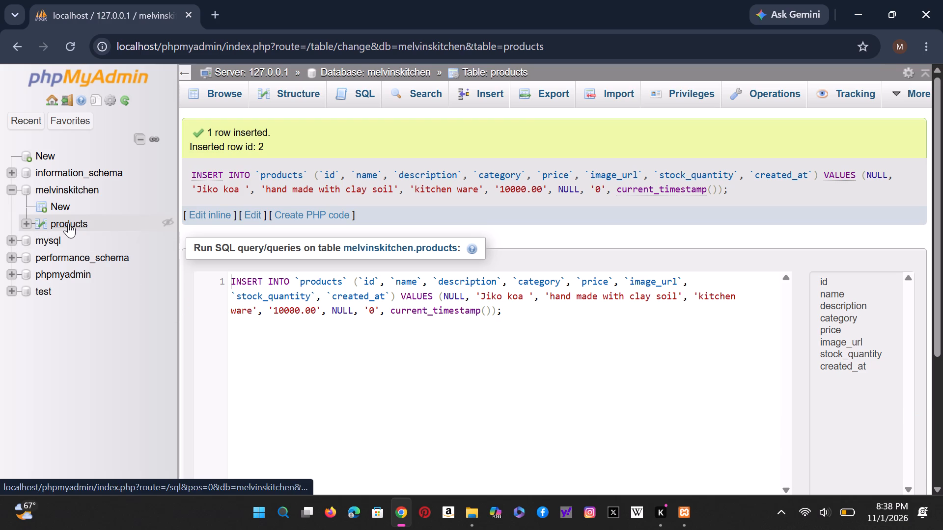
# Look over the melvinskitchen database's table structure and open the products table to browse its rows.
pyautogui.click(98, 226)
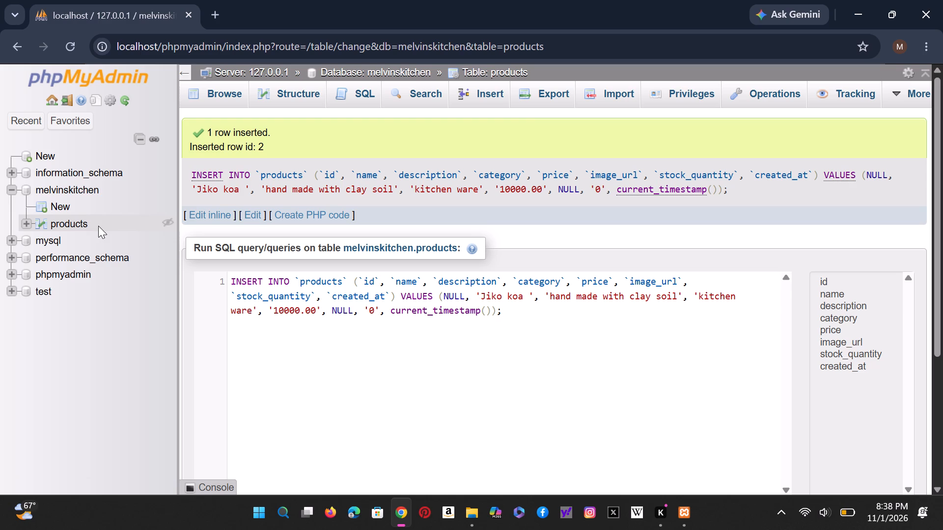
pyautogui.click(481, 93)
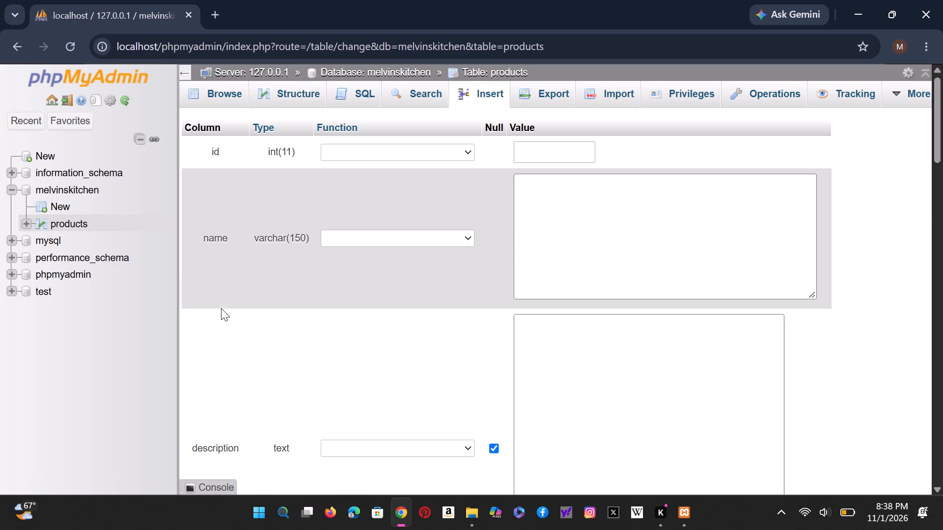
pyautogui.click(96, 188)
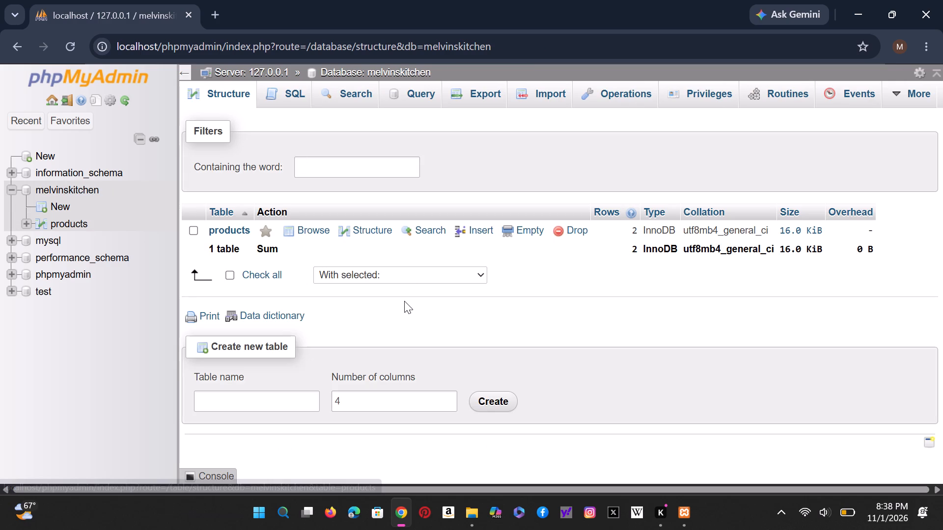
pyautogui.scroll(-1, 404, 301)
pyautogui.hscroll(2, 404, 301)
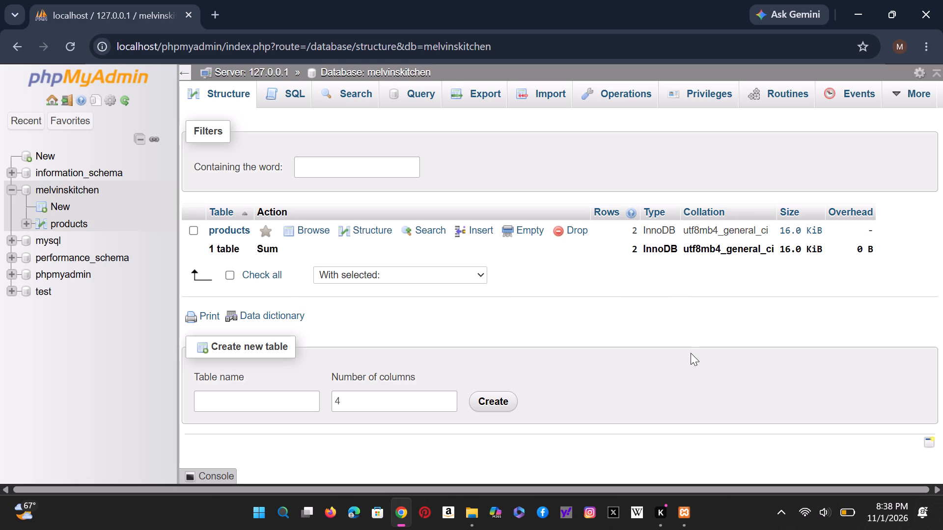
pyautogui.scroll(-1, 691, 353)
pyautogui.click(64, 200)
pyautogui.click(66, 222)
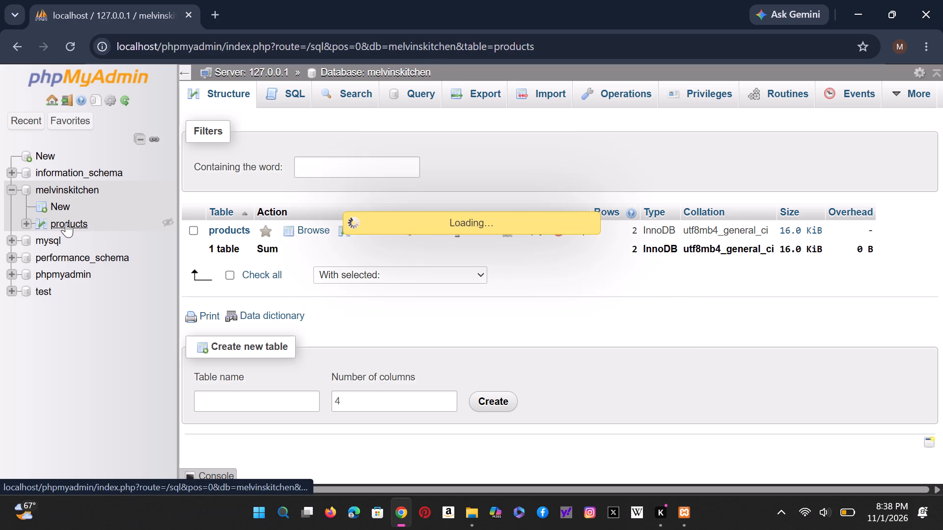
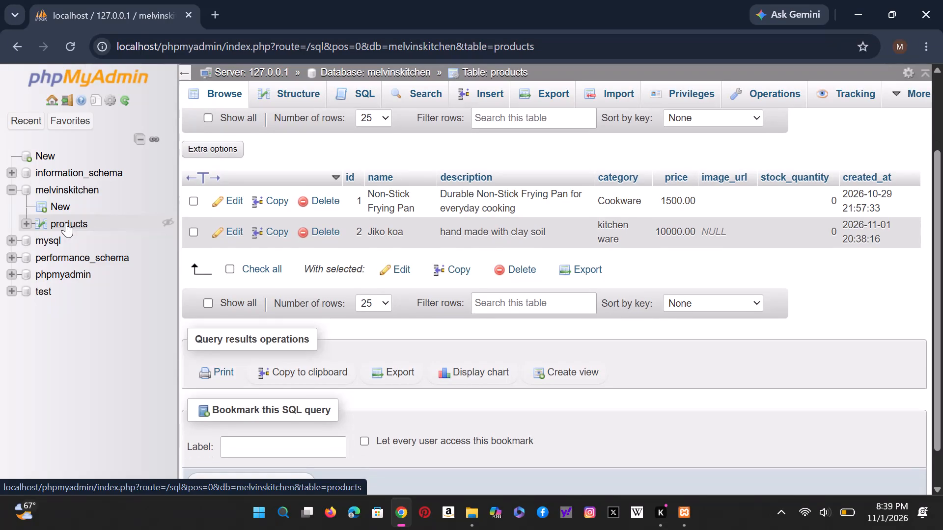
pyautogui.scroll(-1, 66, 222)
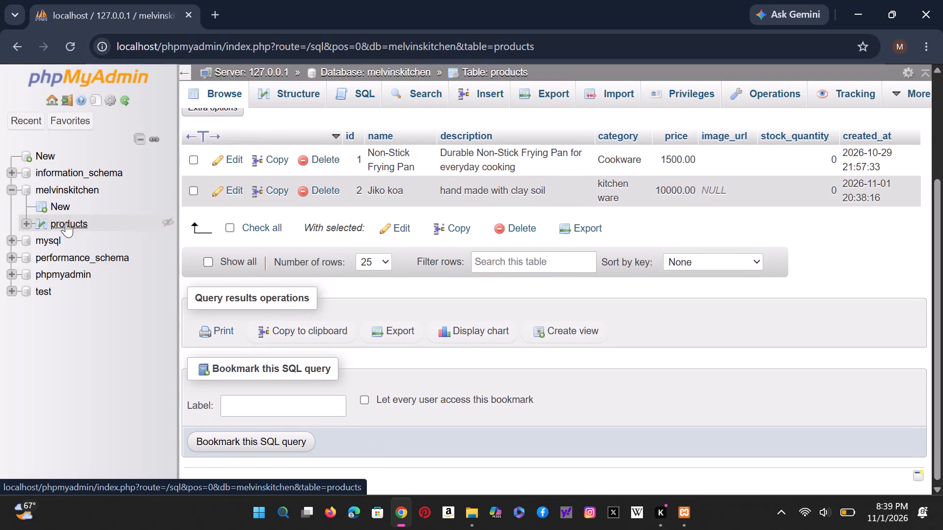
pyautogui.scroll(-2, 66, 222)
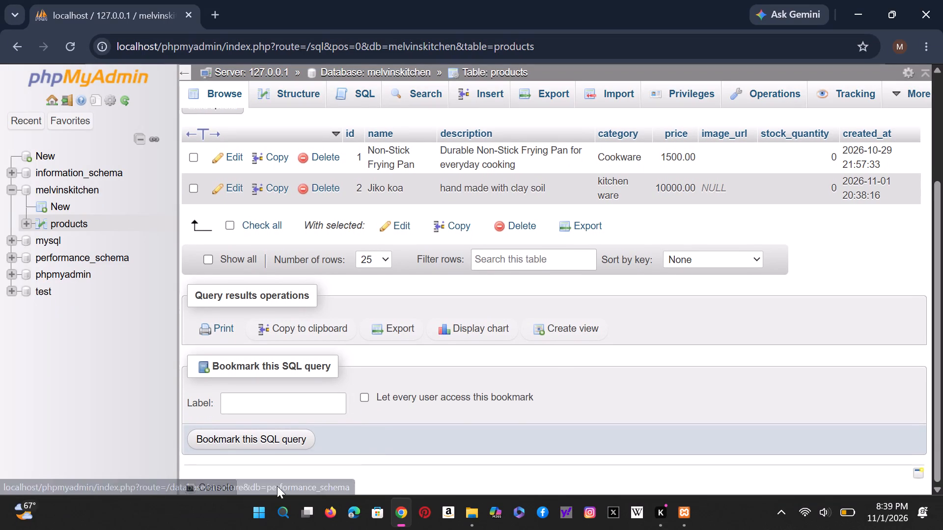
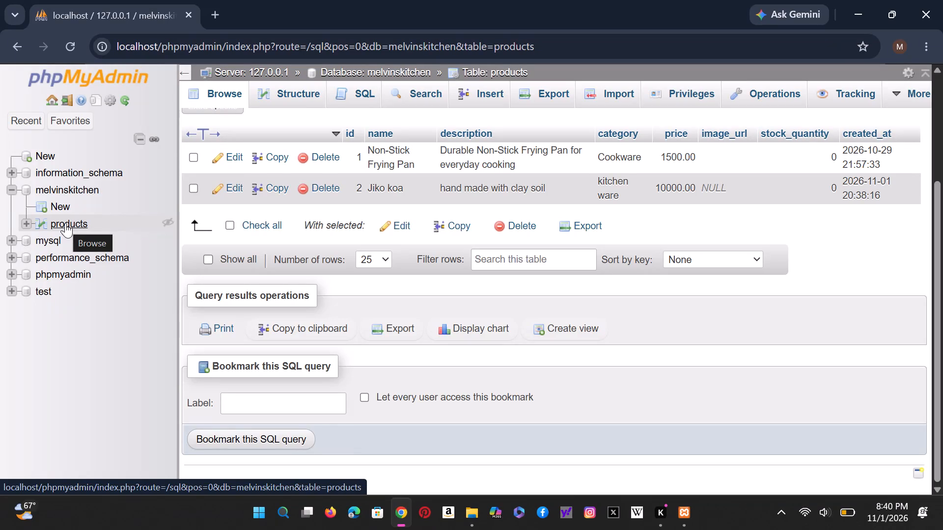
# Start a new row in the melvinskitchen products table and enter Hotpot as the product name.
pyautogui.click(488, 95)
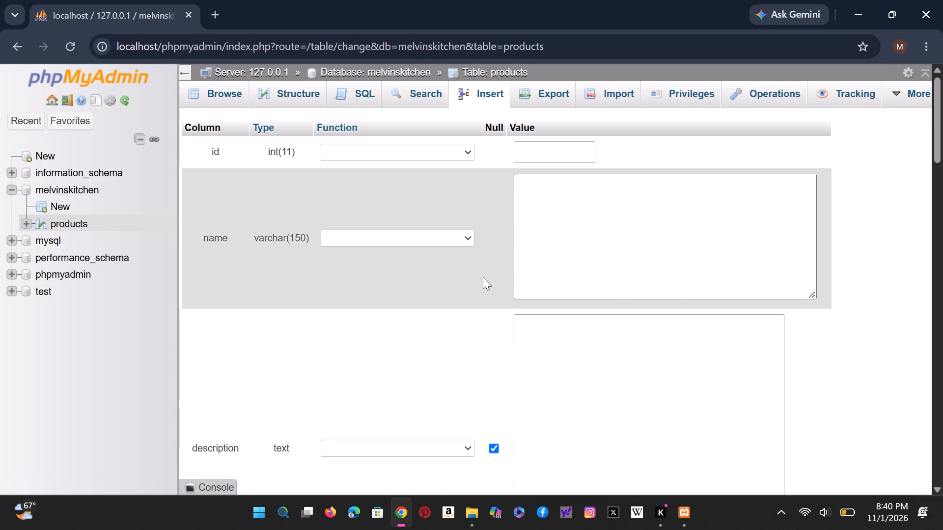
pyautogui.click(533, 226)
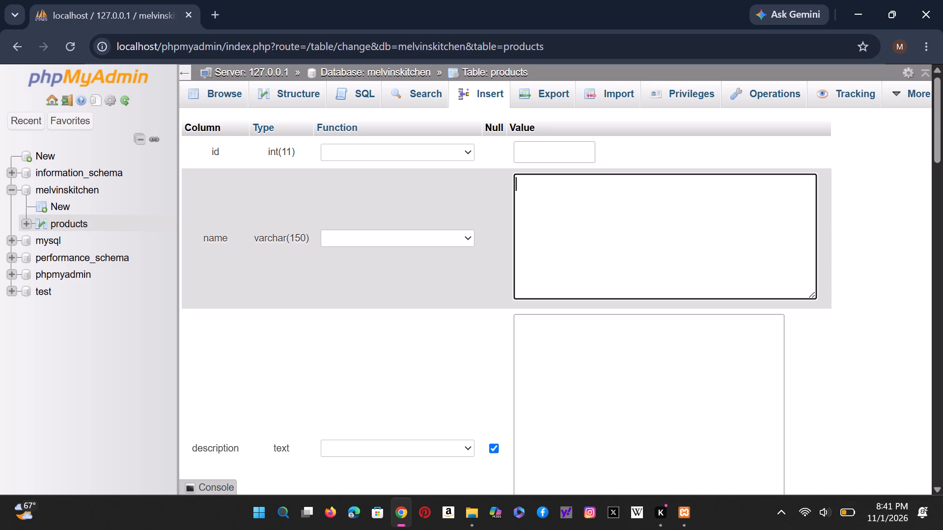
pyautogui.write('ho')
pyautogui.press('BackSpace')
pyautogui.press('BackSpace')
pyautogui.press('h')
pyautogui.write('otpo')
pyautogui.press('t')
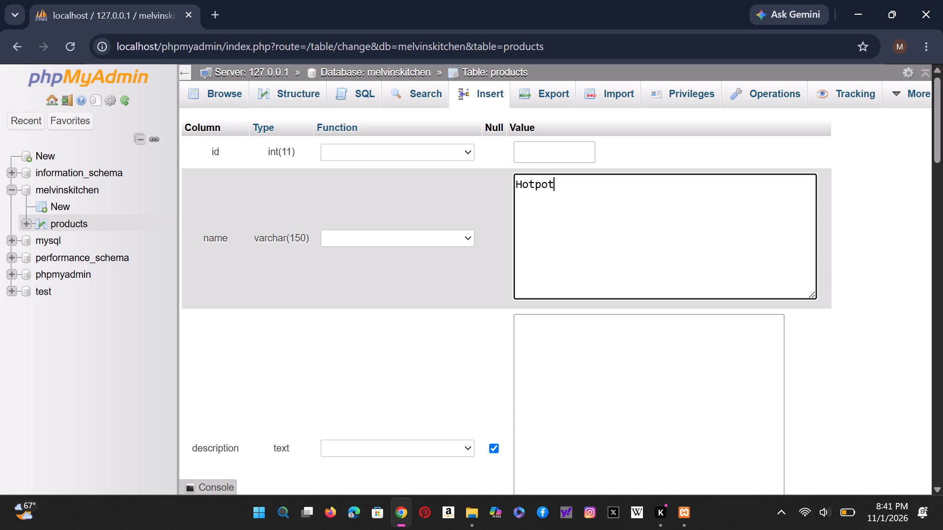
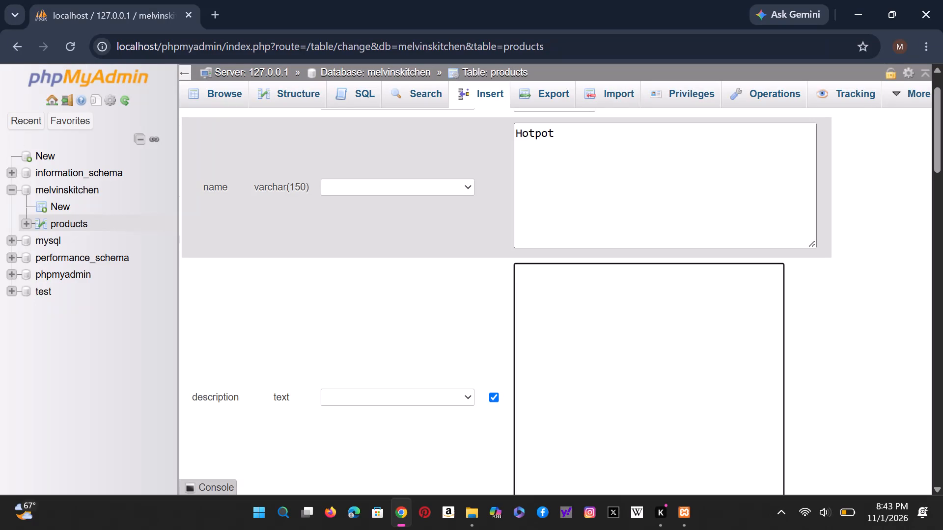
# Enter "keeps the food warm" as the description of the Hotpot product.
pyautogui.press('s')
pyautogui.press('BackSpace')
pyautogui.write('ke')
pyautogui.write('eps the food warm st')
pyautogui.press('BackSpace')
pyautogui.press('BackSpace')
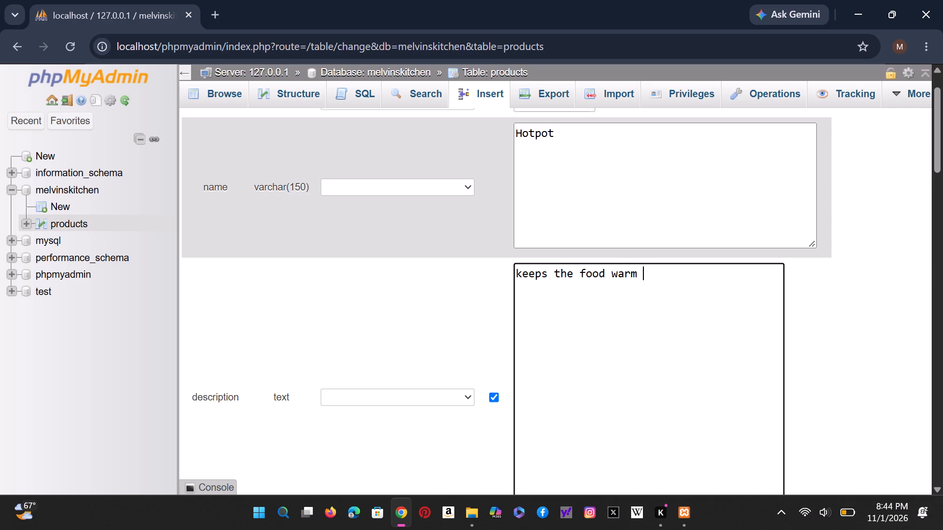
# Insert "steel made and" at the beginning of the Hotpot description, before "keeps the food warm".
pyautogui.press('Left')
pyautogui.press('Left')
pyautogui.press('Left')
pyautogui.press('Left')
pyautogui.press('Left')
pyautogui.press('Left')
pyautogui.press('Left')
pyautogui.press('Left')
pyautogui.press('Left')
pyautogui.press('Left')
pyautogui.press('Left')
pyautogui.press('Left')
pyautogui.press('Left')
pyautogui.press('Left')
pyautogui.press('Left')
pyautogui.press('Left')
pyautogui.press('Left')
pyautogui.press('Left')
pyautogui.press('Left')
pyautogui.press('Left')
pyautogui.press('Left')
pyautogui.press('space')
pyautogui.write('steel n')
pyautogui.press('BackSpace')
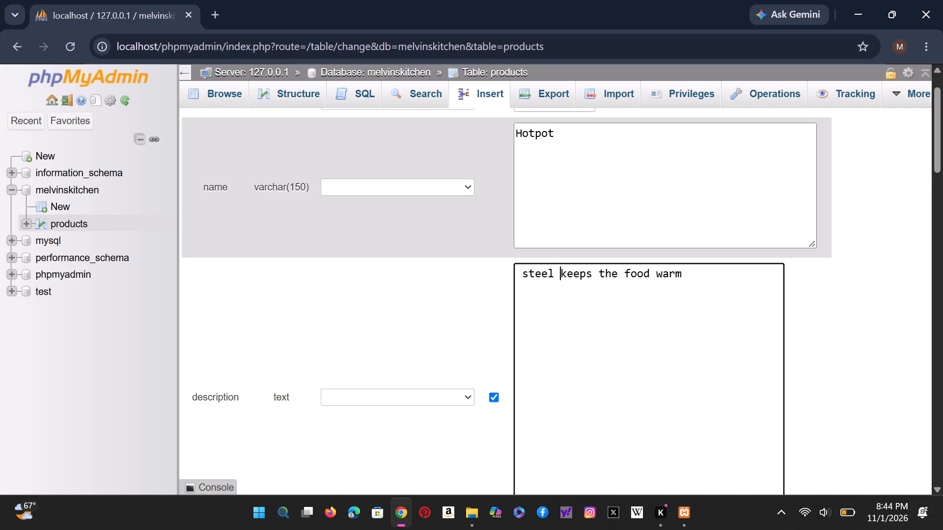
pyautogui.write('made an')
pyautogui.write('d')
pyautogui.press('space')
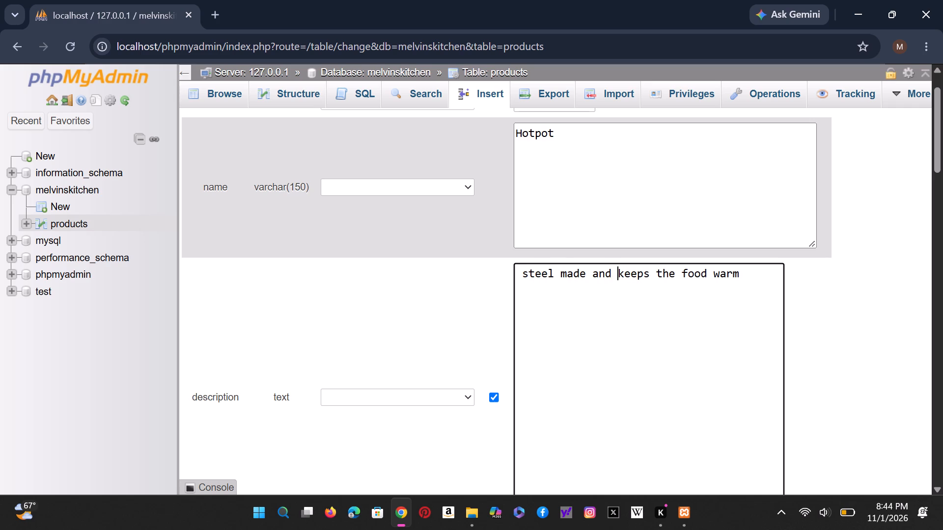
# Append "for 24 hours" to the end of the Hotpot description.
pyautogui.click(746, 279)
pyautogui.write('for 24')
pyautogui.press('space')
pyautogui.press('h')
pyautogui.write('ours')
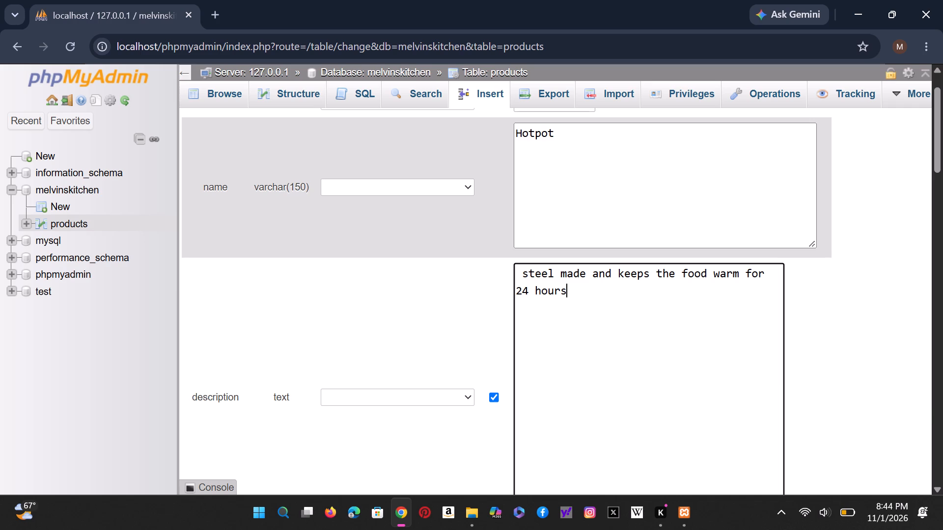
# Enter storage as the category of the Hotpot product.
pyautogui.scroll(-3, 708, 401)
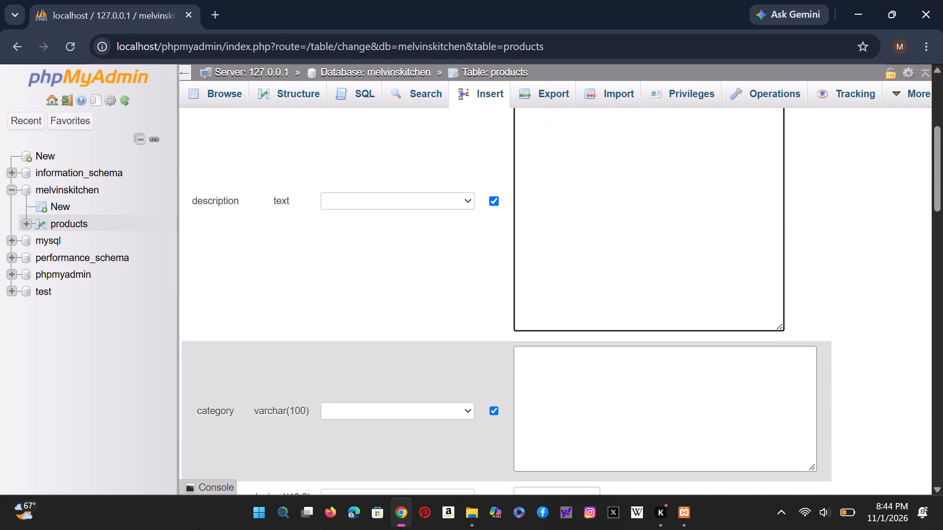
pyautogui.scroll(-3, 708, 401)
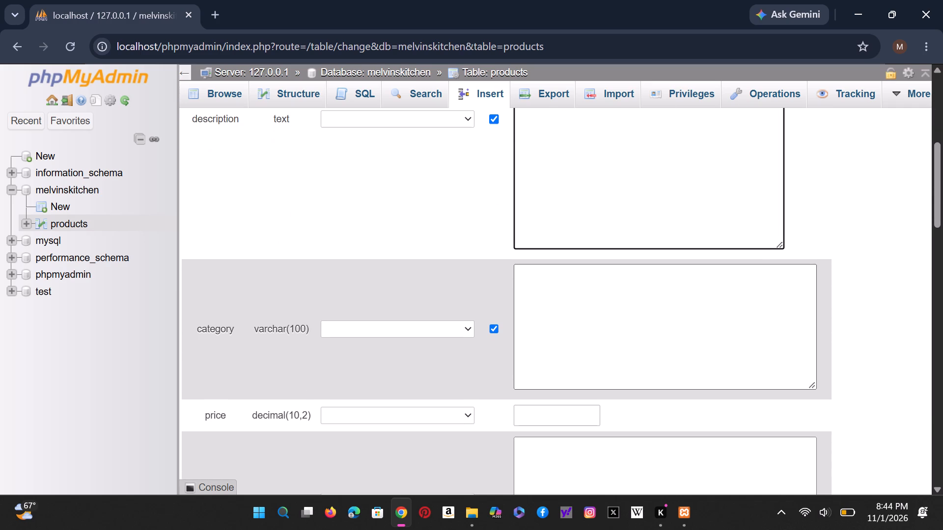
pyautogui.click(640, 338)
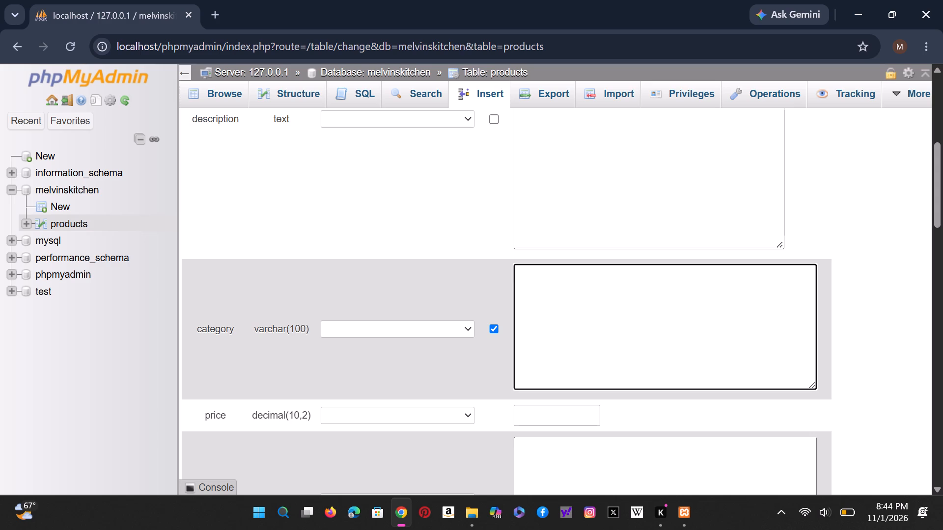
pyautogui.scroll(1, 640, 338)
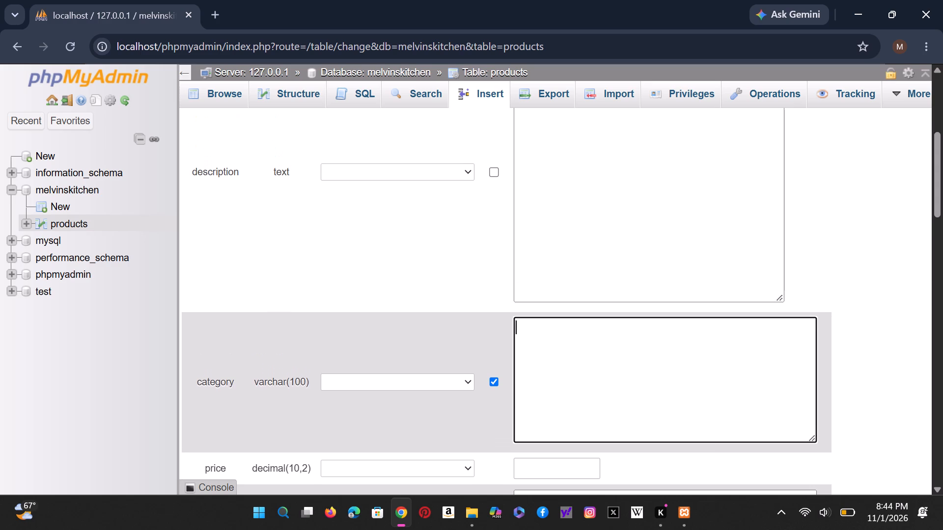
pyautogui.write('stoa')
pyautogui.press('BackSpace')
pyautogui.write('rage')
# Set the Hotpot price to 500.00.
pyautogui.scroll(-3, 640, 338)
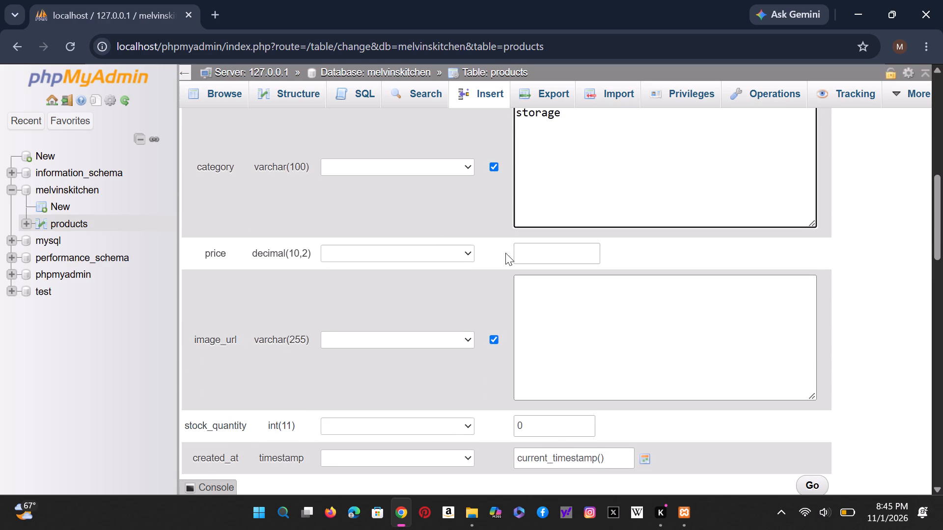
pyautogui.click(523, 252)
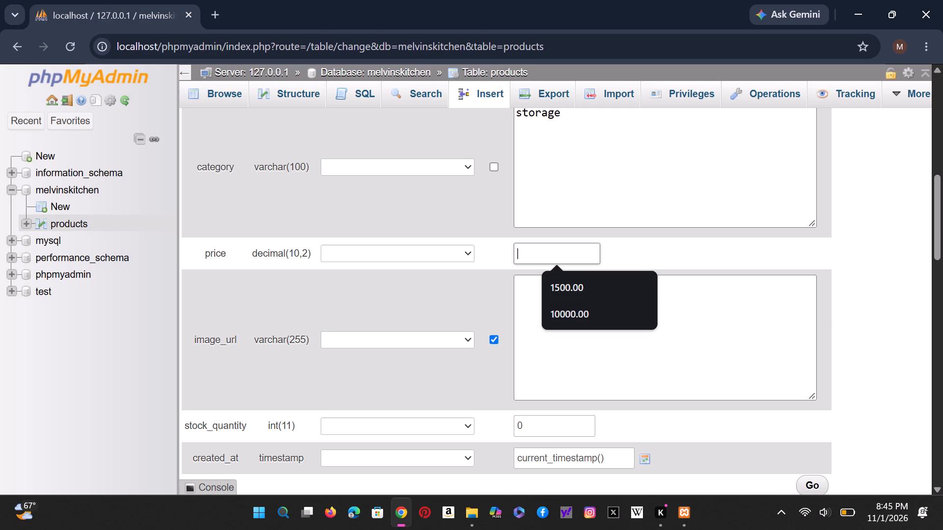
pyautogui.press('5')
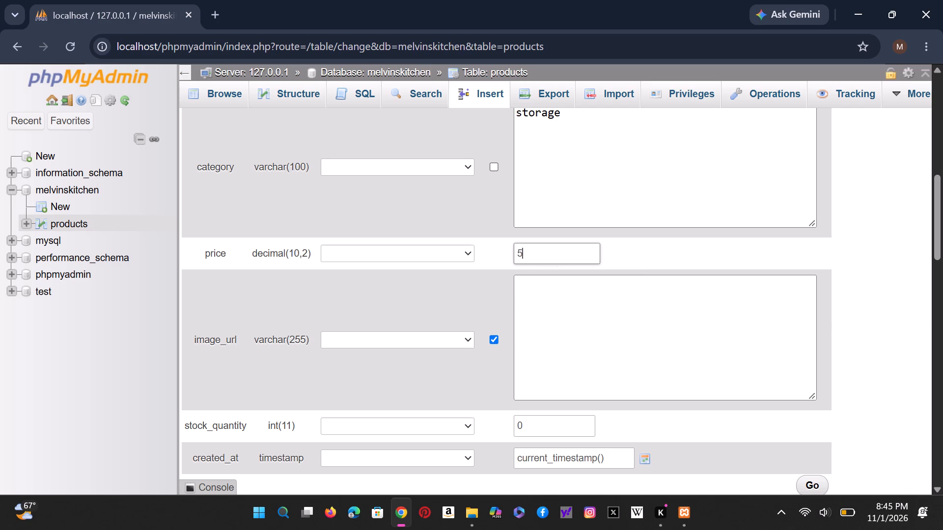
pyautogui.write('00')
pyautogui.write('.00')
# Enter sufuria as the product name in the second row of the insert form.
pyautogui.scroll(-1, 523, 252)
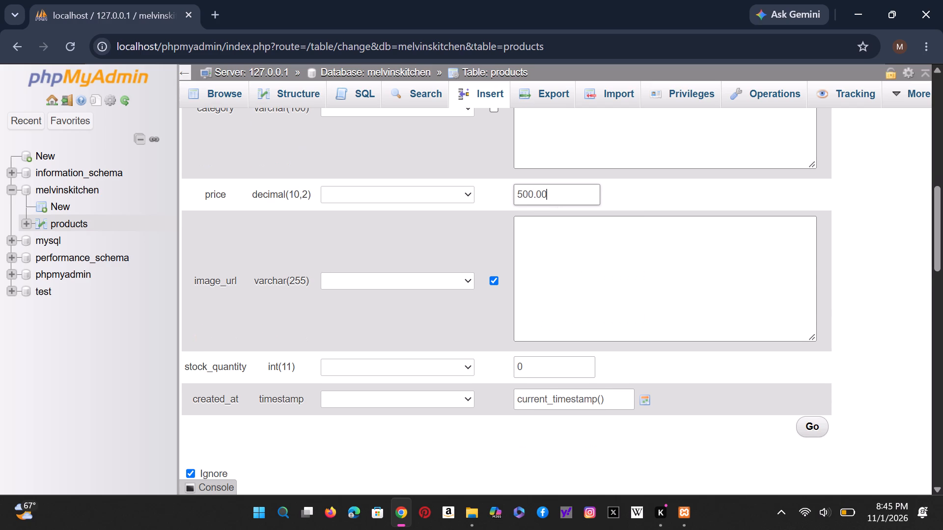
pyautogui.scroll(-3, 523, 252)
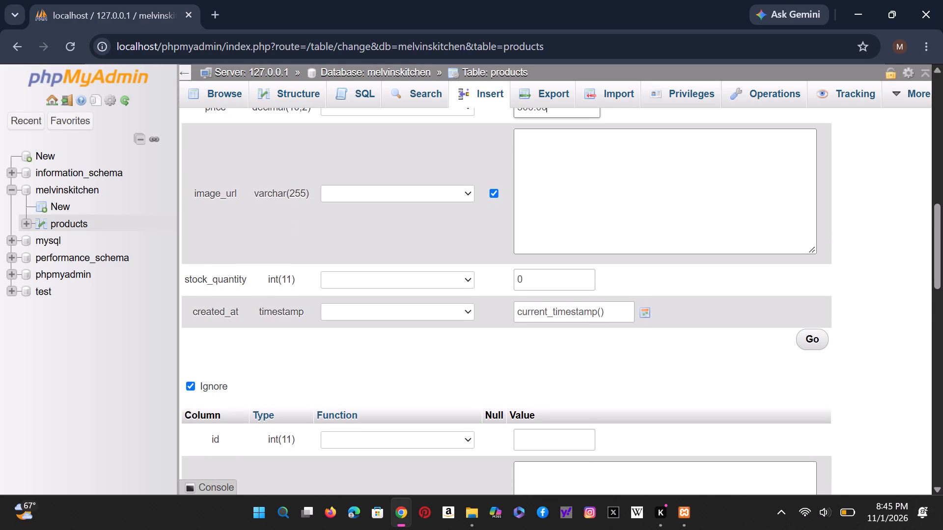
pyautogui.scroll(-1, 523, 252)
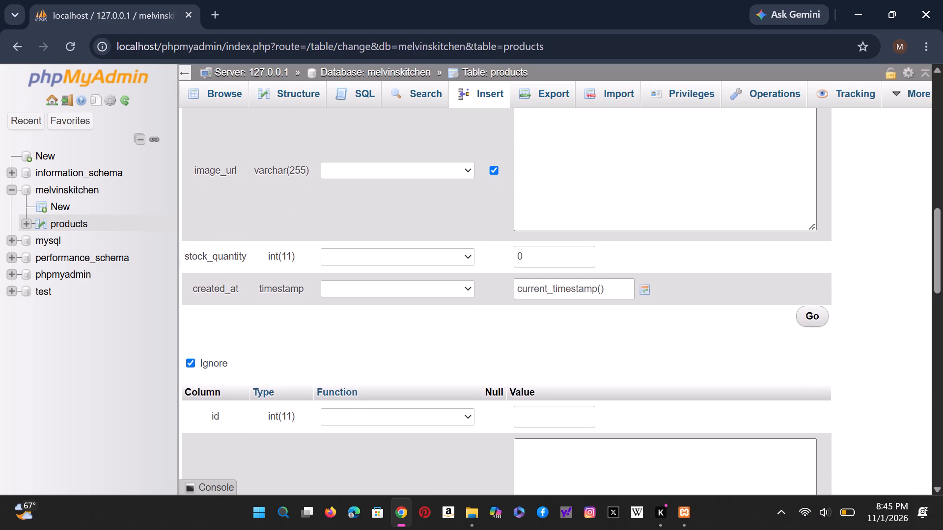
pyautogui.scroll(-2, 523, 252)
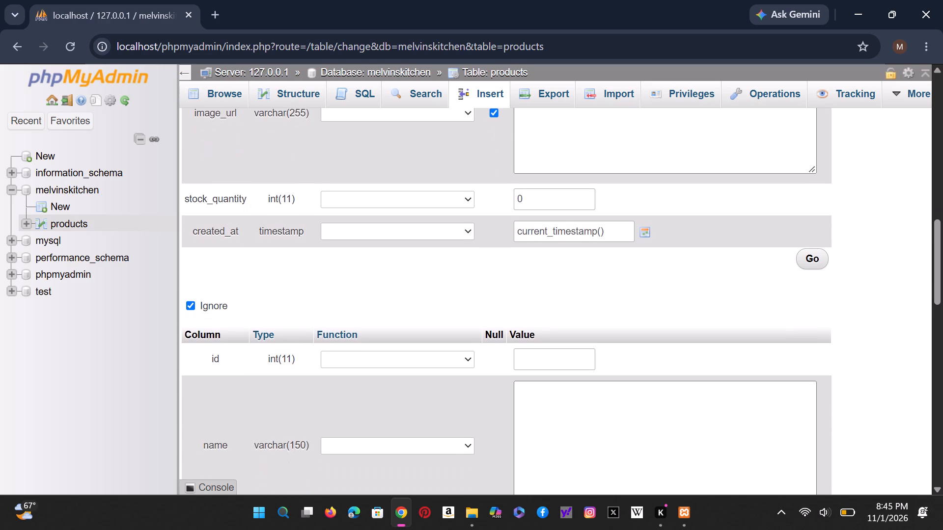
pyautogui.scroll(-4, 523, 252)
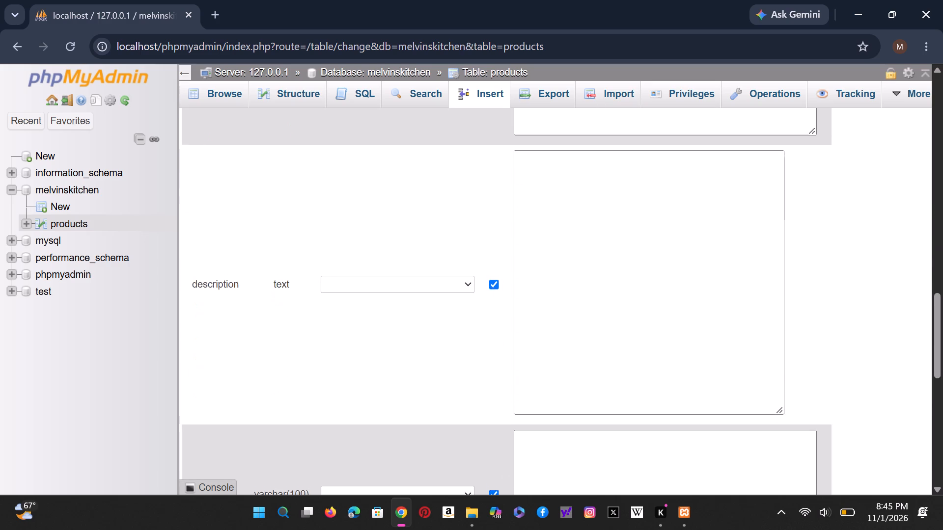
pyautogui.scroll(-3, 523, 252)
pyautogui.scroll(3, 523, 252)
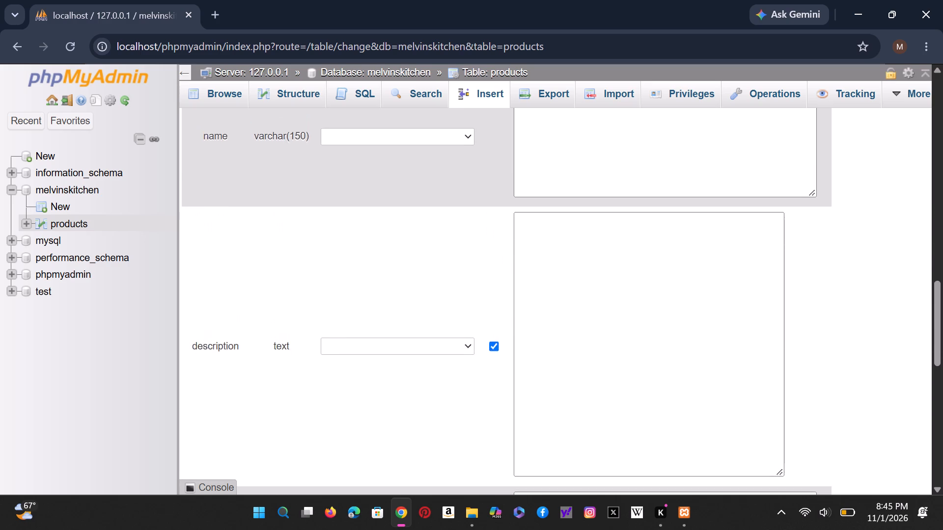
pyautogui.scroll(1, 523, 252)
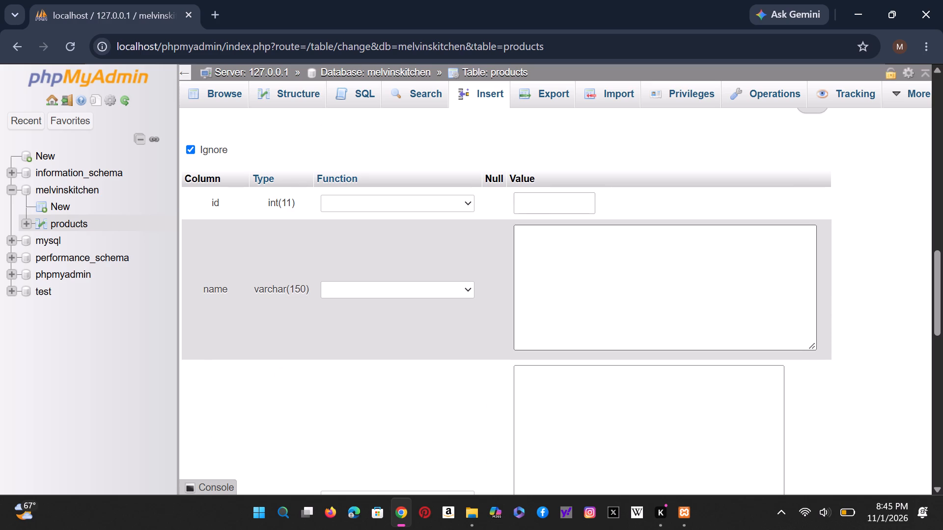
pyautogui.scroll(1, 599, 260)
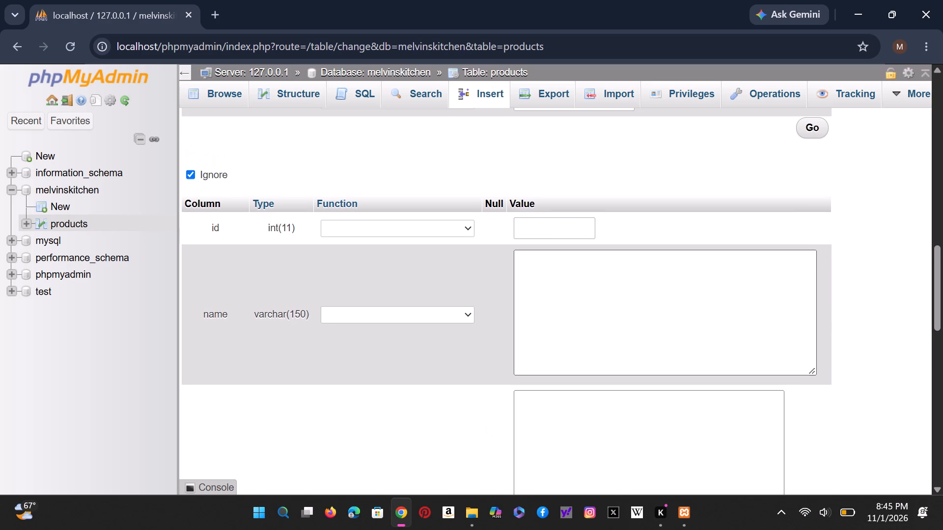
pyautogui.scroll(1, 599, 260)
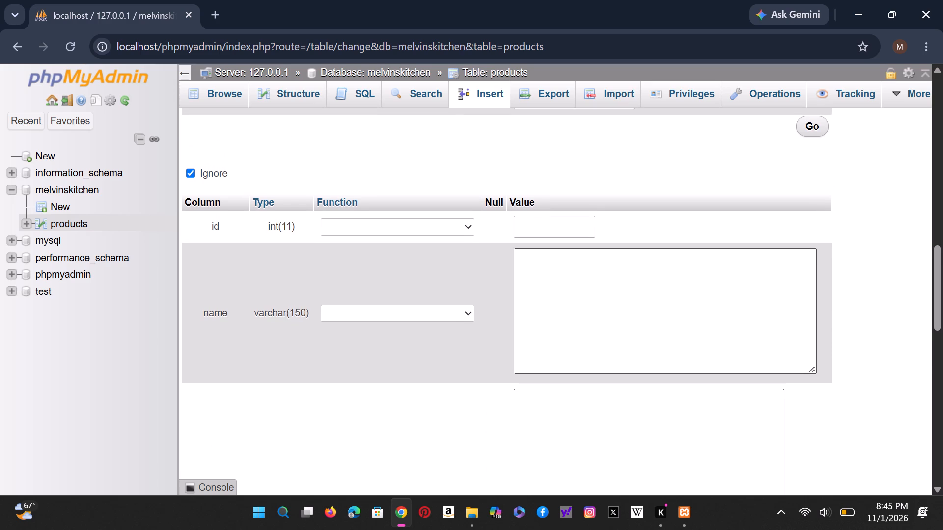
pyautogui.click(581, 282)
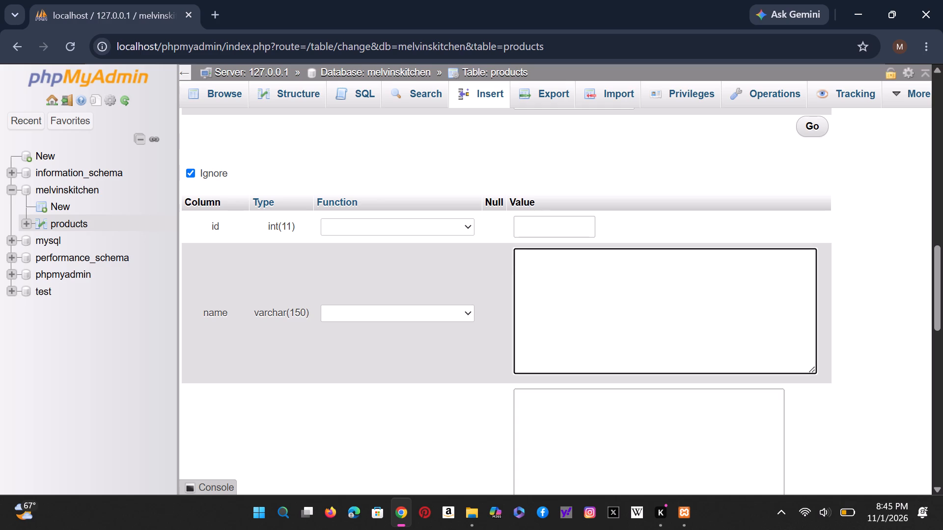
pyautogui.write('sufuria')
# Enter "steel made" as the description of the sufuria product.
pyautogui.scroll(-1, 620, 391)
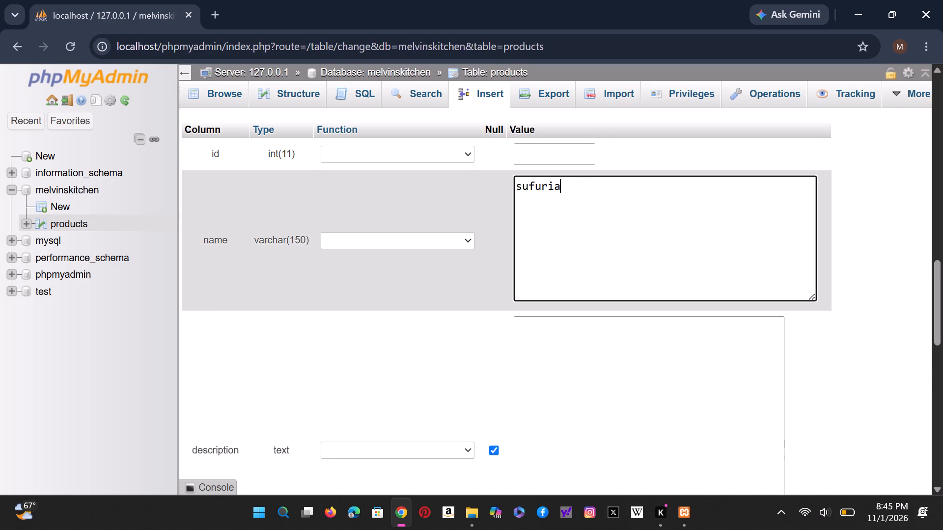
pyautogui.scroll(-1, 620, 391)
pyautogui.click(615, 365)
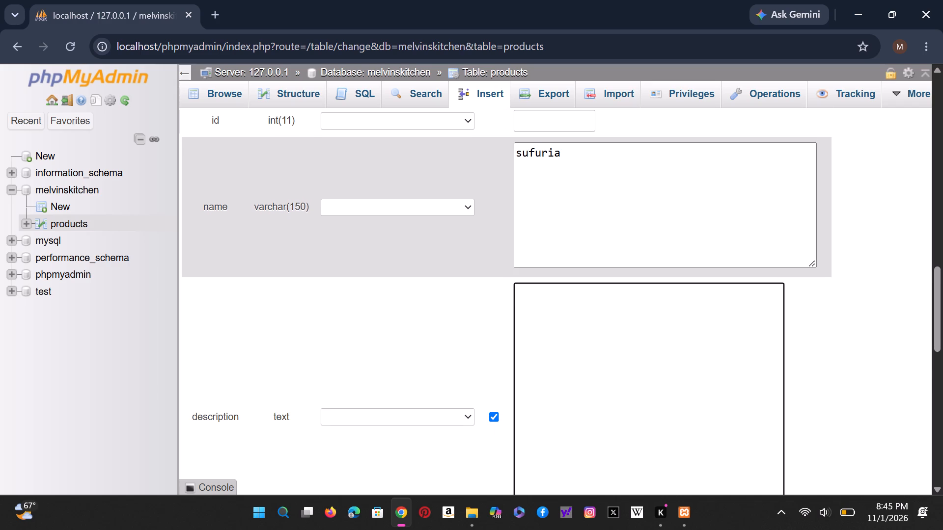
pyautogui.write('steel')
pyautogui.press('space')
pyautogui.write('made')
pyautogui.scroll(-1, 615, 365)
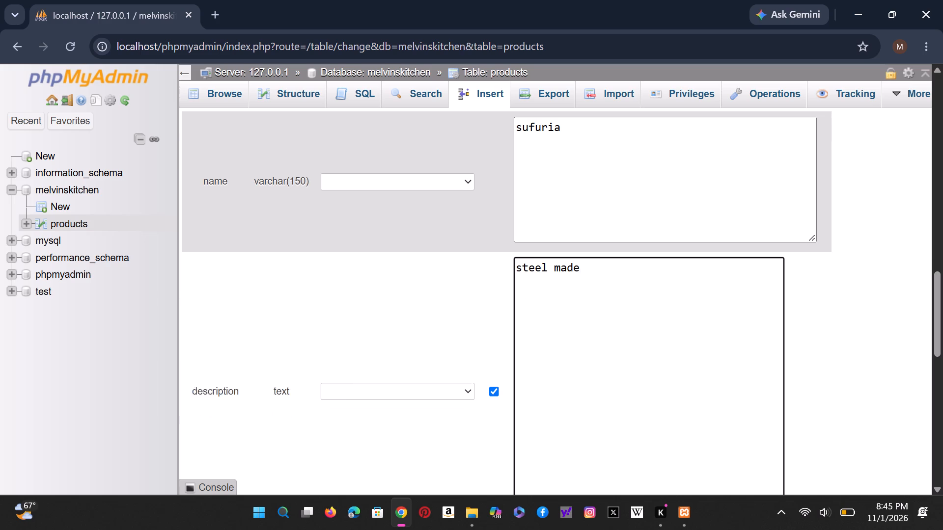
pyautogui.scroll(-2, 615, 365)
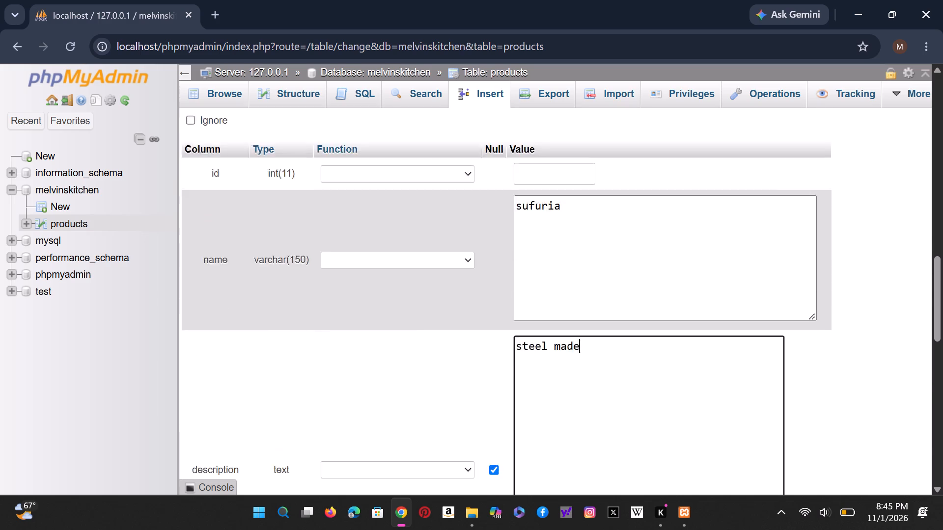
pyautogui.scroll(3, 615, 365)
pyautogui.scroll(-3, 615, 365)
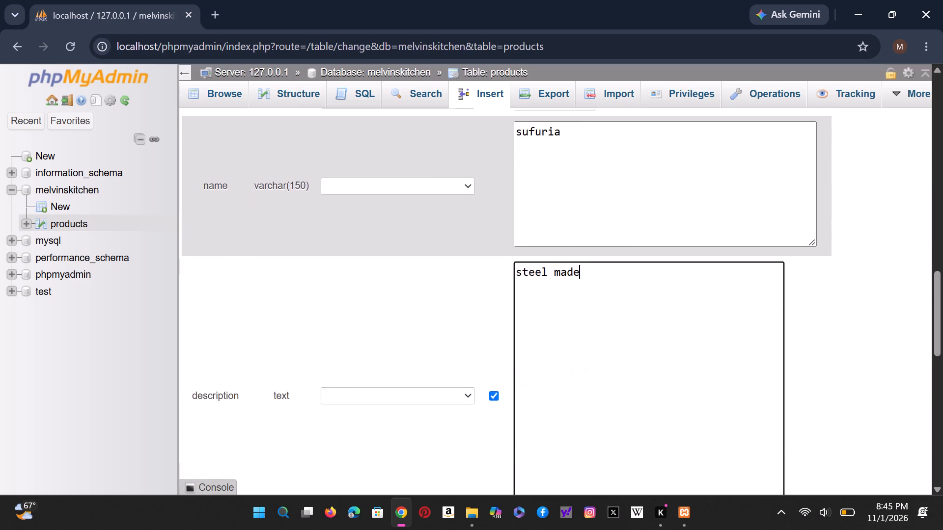
# Enter "cooking ware" as the category of the sufuria product.
pyautogui.scroll(-3, 615, 365)
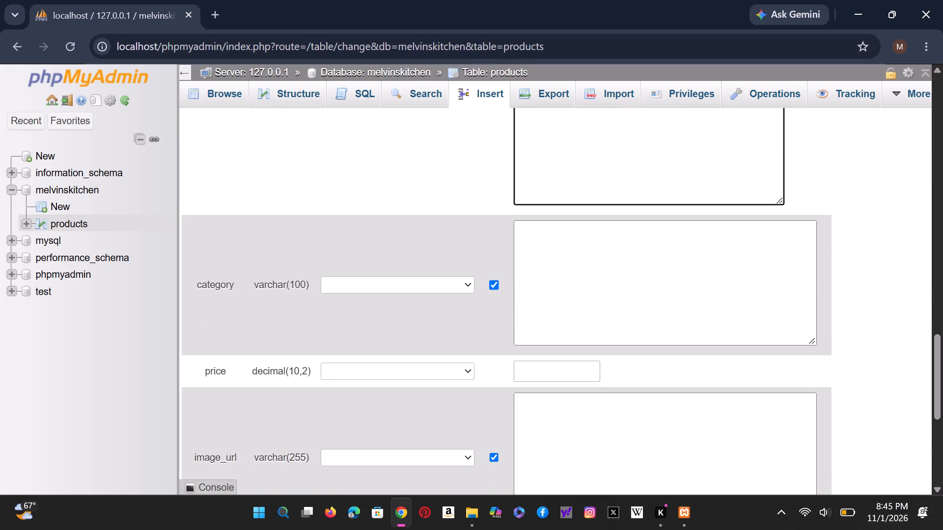
pyautogui.click(627, 261)
pyautogui.write('cooki')
pyautogui.write('ng ware')
# Set the sufuria price to 1600.00.
pyautogui.scroll(-2, 627, 261)
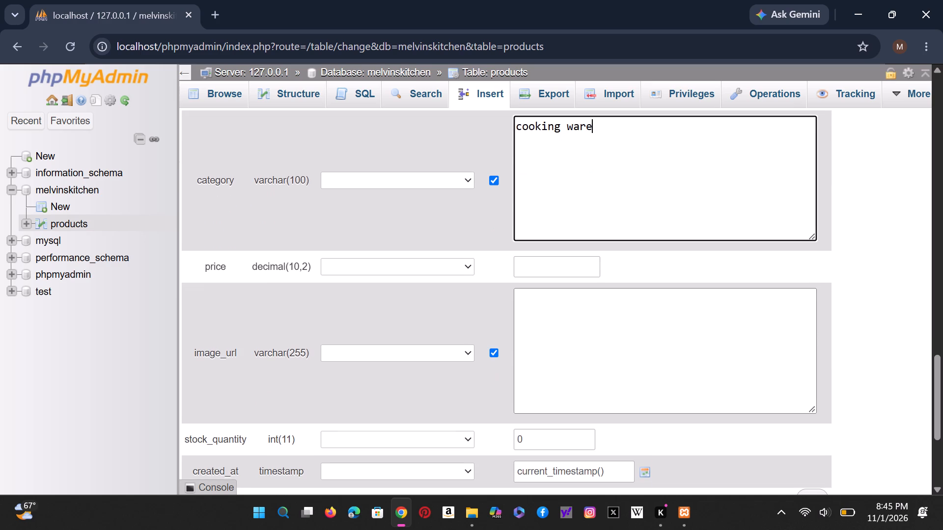
pyautogui.click(535, 269)
pyautogui.press('1')
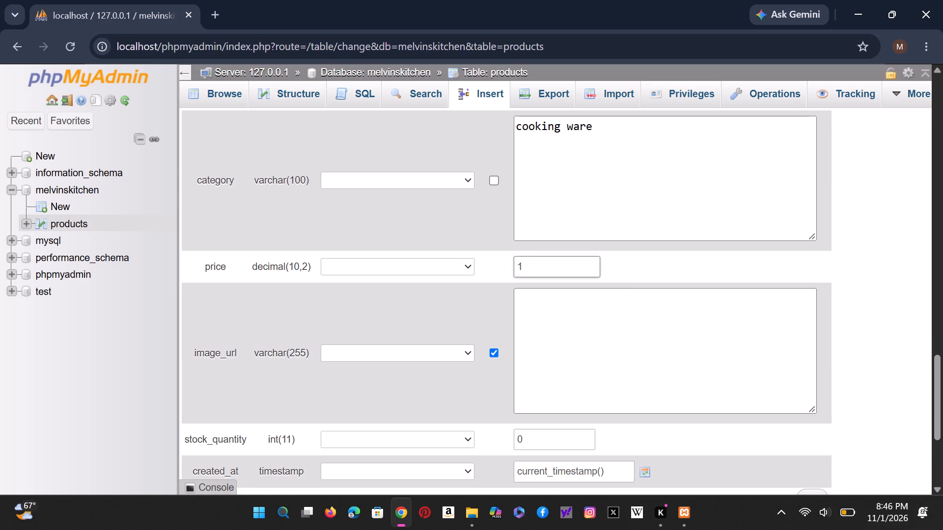
pyautogui.press('6')
pyautogui.write('00')
pyautogui.write('.00')
# Submit the insert form to add the Hotpot and sufuria rows to the products table.
pyautogui.scroll(-2, 535, 269)
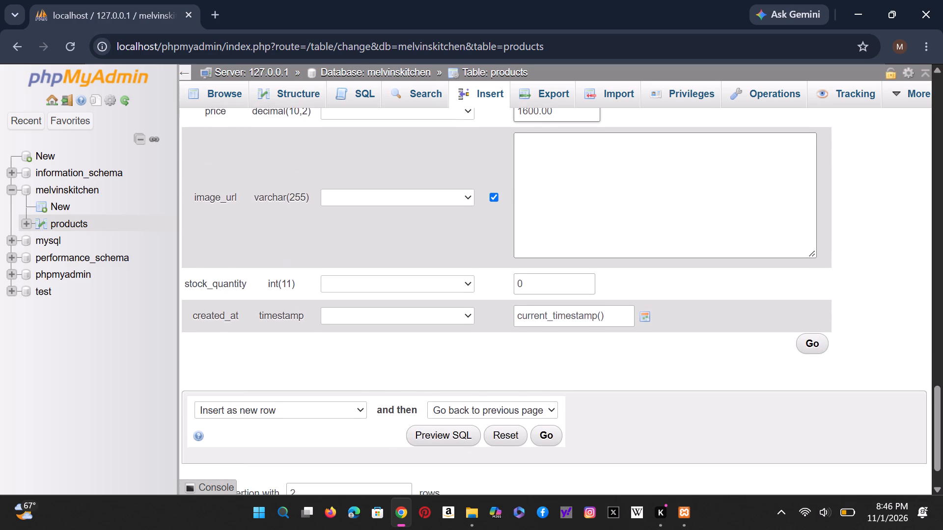
pyautogui.scroll(-1, 535, 269)
pyautogui.scroll(-3, 465, 382)
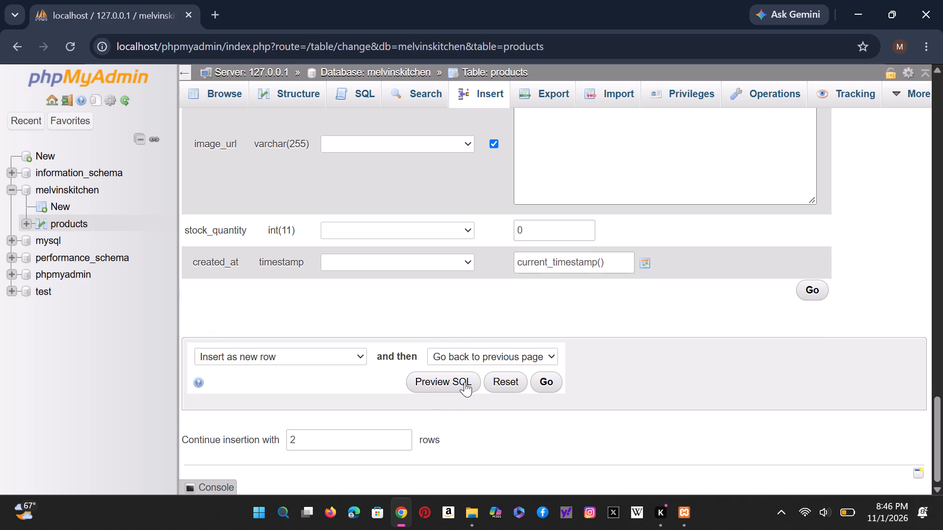
pyautogui.click(548, 377)
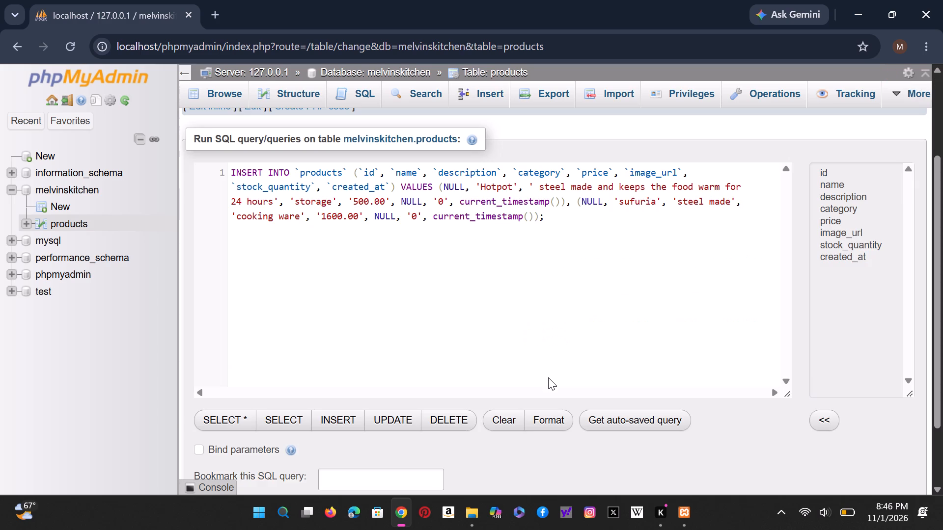
# Review the executed insert query, and browse the products table to check its rows.
pyautogui.scroll(-2, 548, 377)
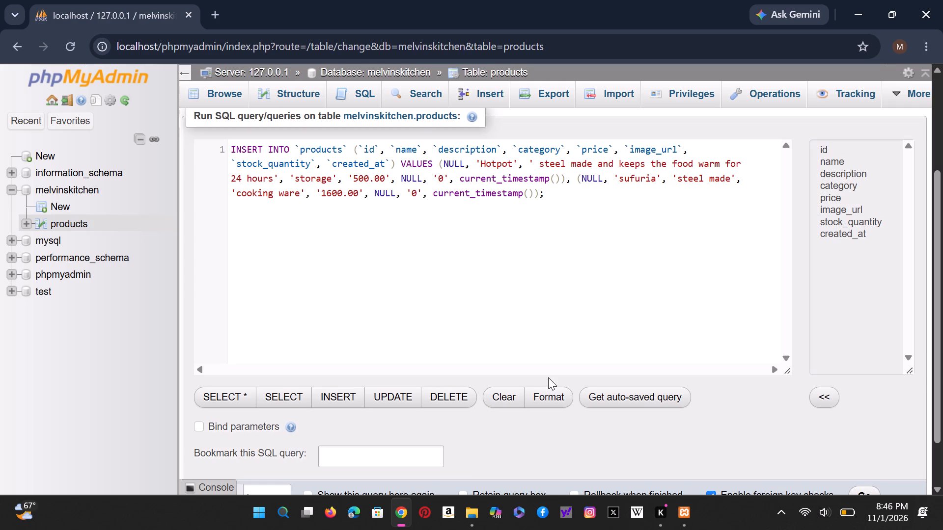
pyautogui.scroll(-2, 548, 377)
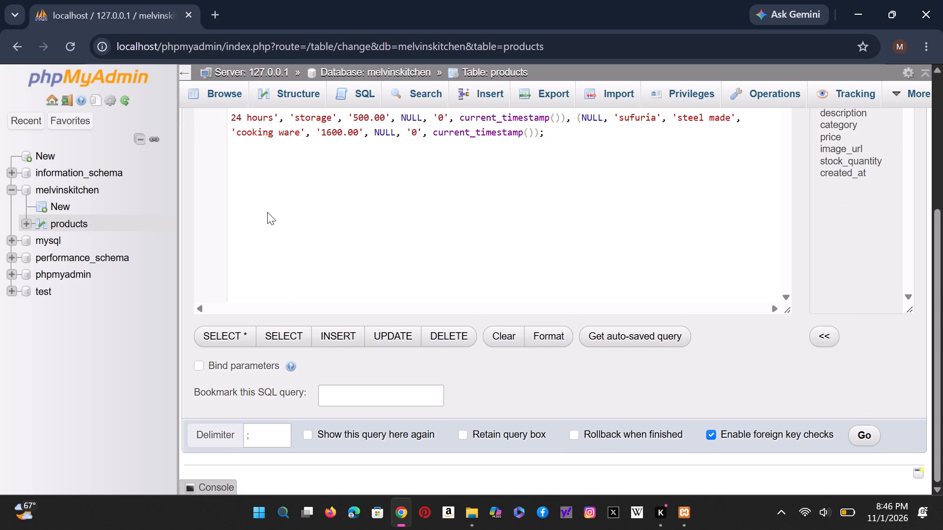
pyautogui.click(18, 42)
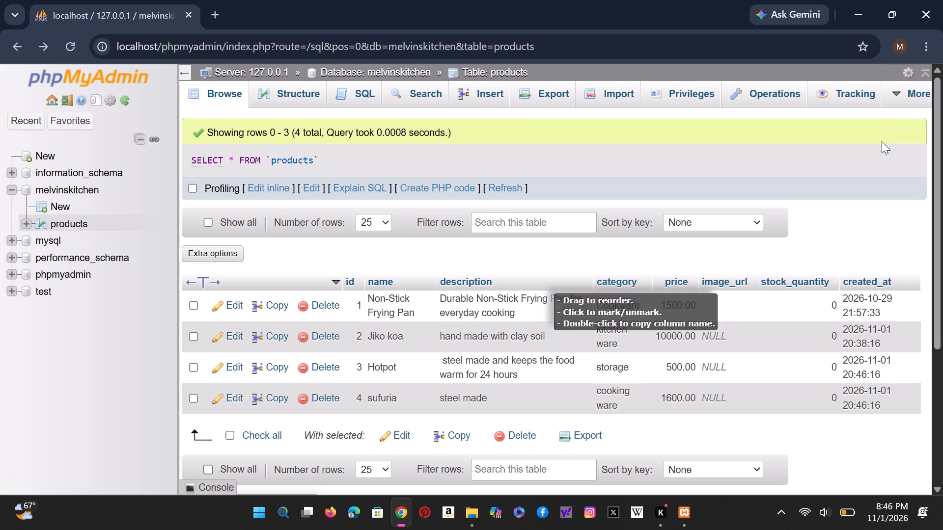
pyautogui.click(223, 91)
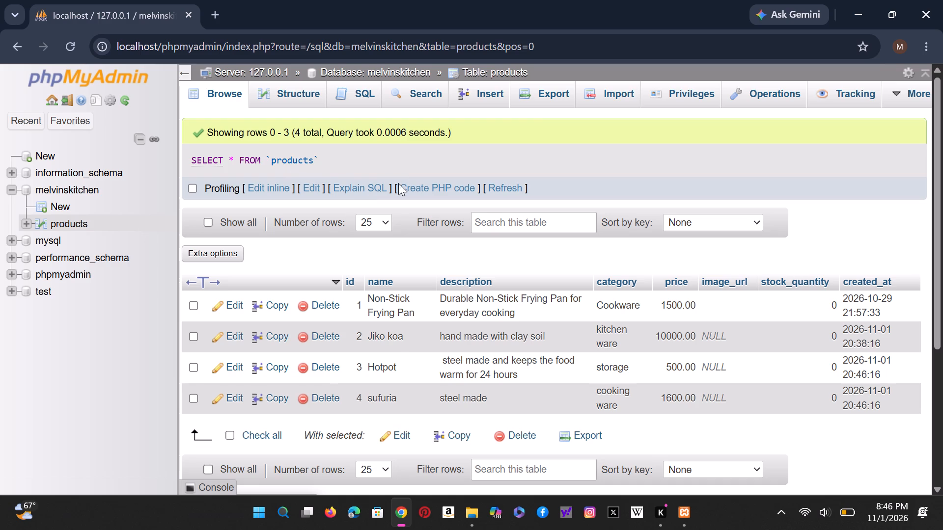
pyautogui.scroll(-1, 393, 349)
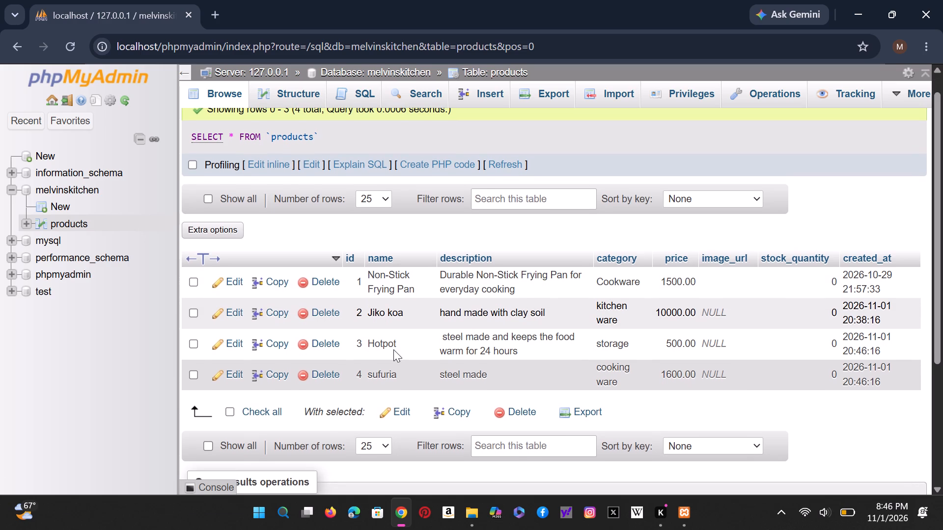
pyautogui.scroll(-2, 393, 349)
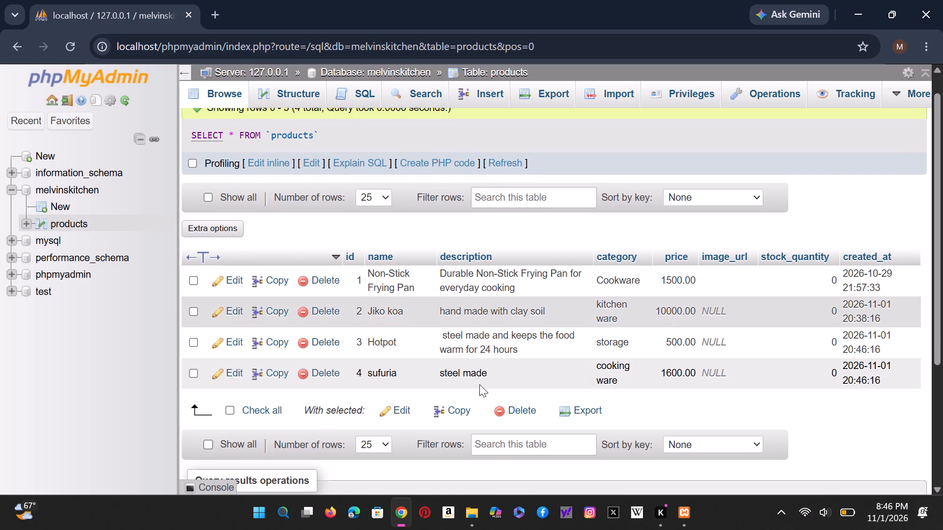
pyautogui.scroll(-1, 479, 384)
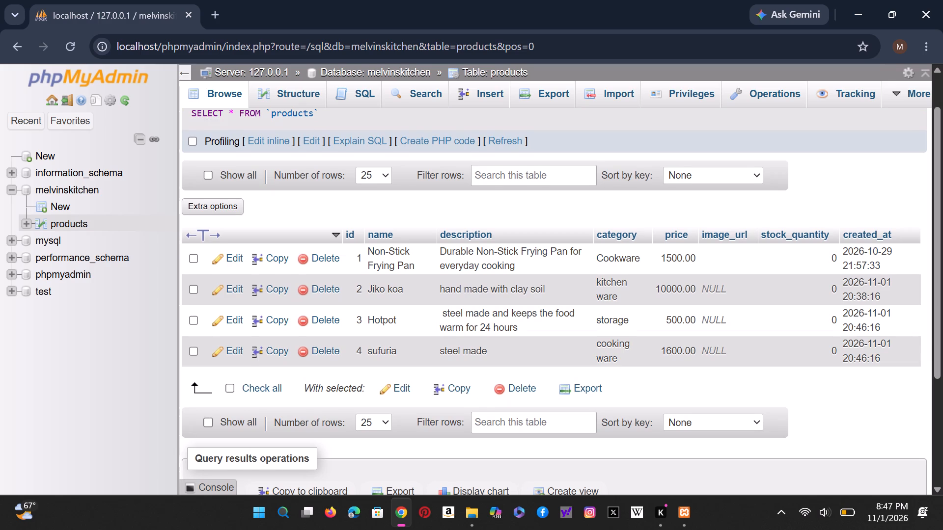
pyautogui.scroll(-1, 479, 384)
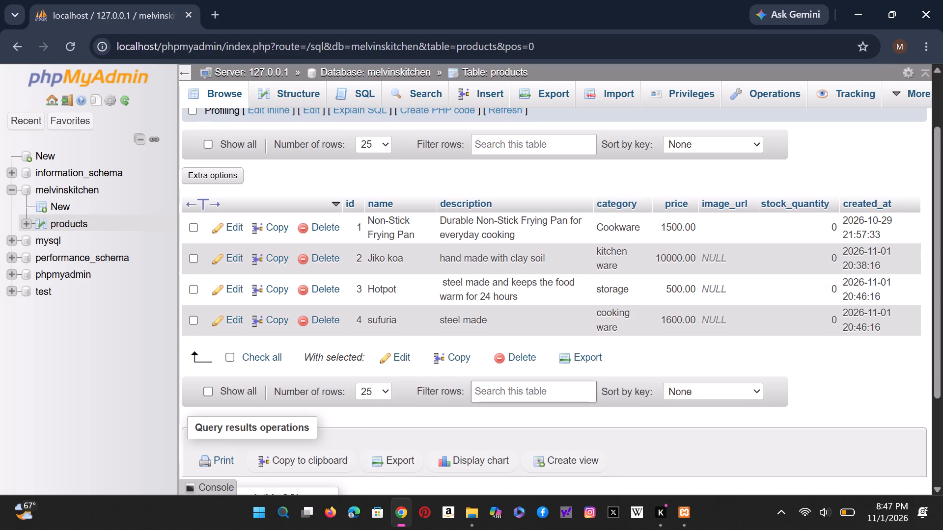
pyautogui.scroll(-2, 479, 384)
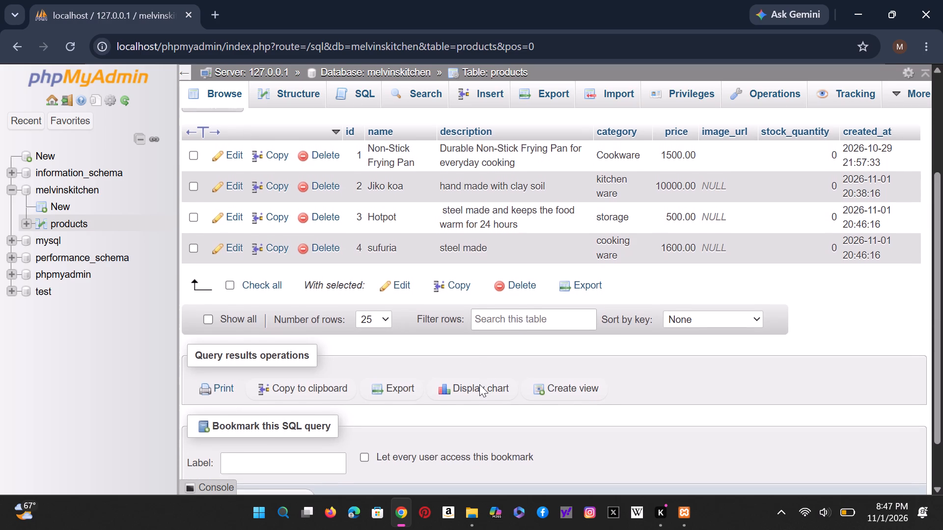
pyautogui.scroll(-1, 479, 384)
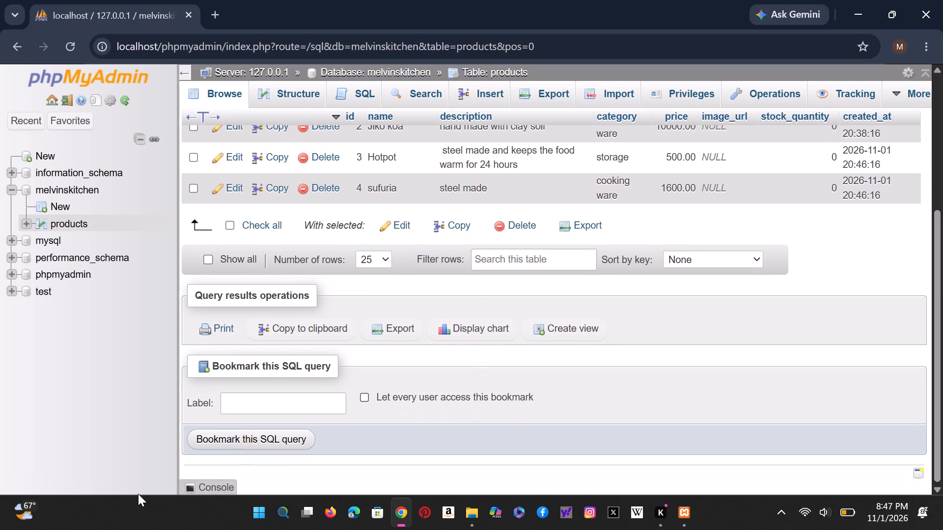
# Open the SQL query console to view the recent queries.
pyautogui.click(195, 482)
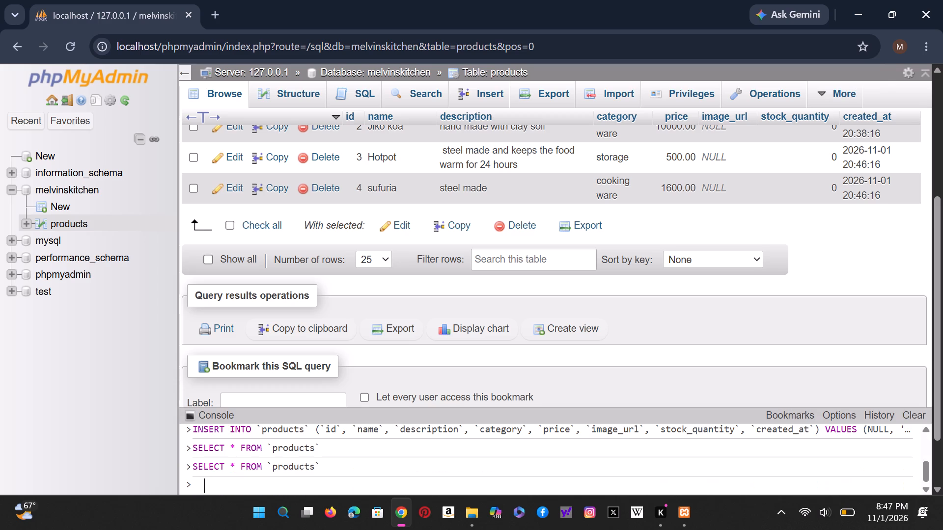
pyautogui.click(147, 445)
# Open the operations page of the test database and examine its available options.
pyautogui.click(27, 287)
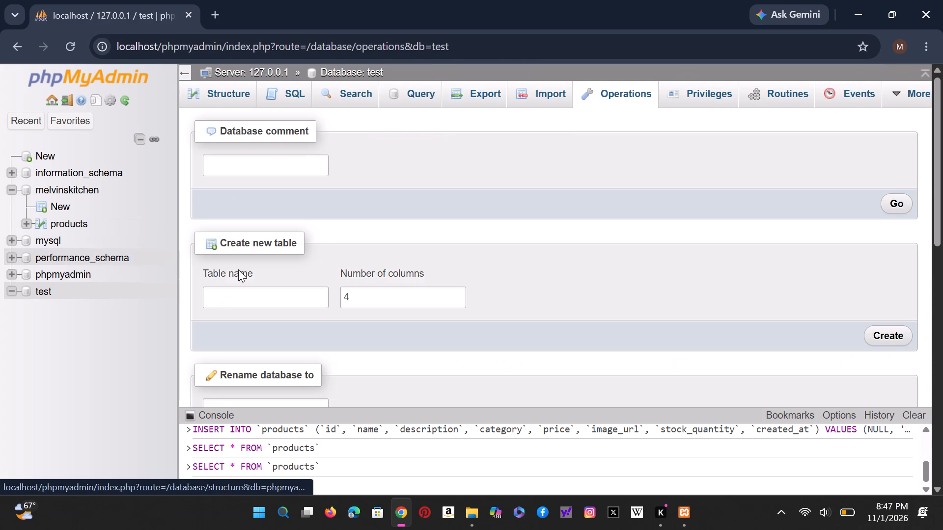
pyautogui.scroll(-2, 356, 327)
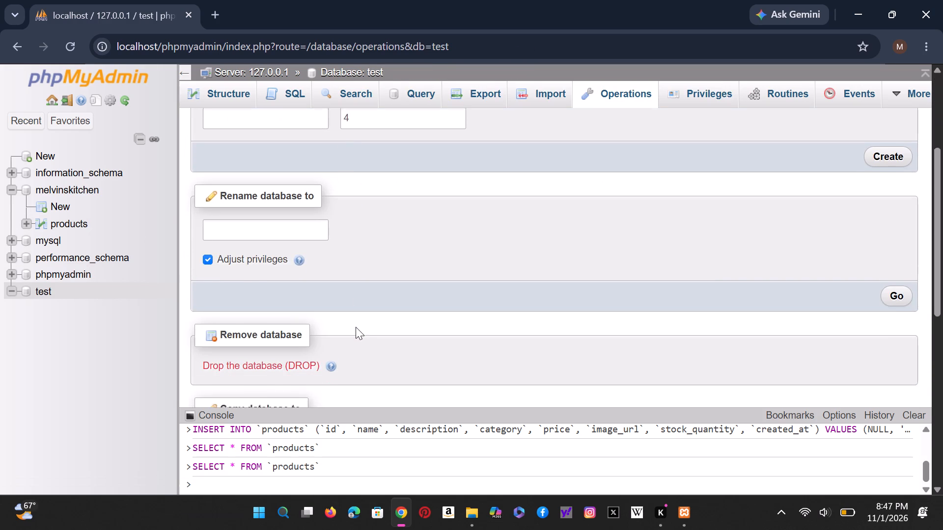
pyautogui.scroll(-4, 356, 327)
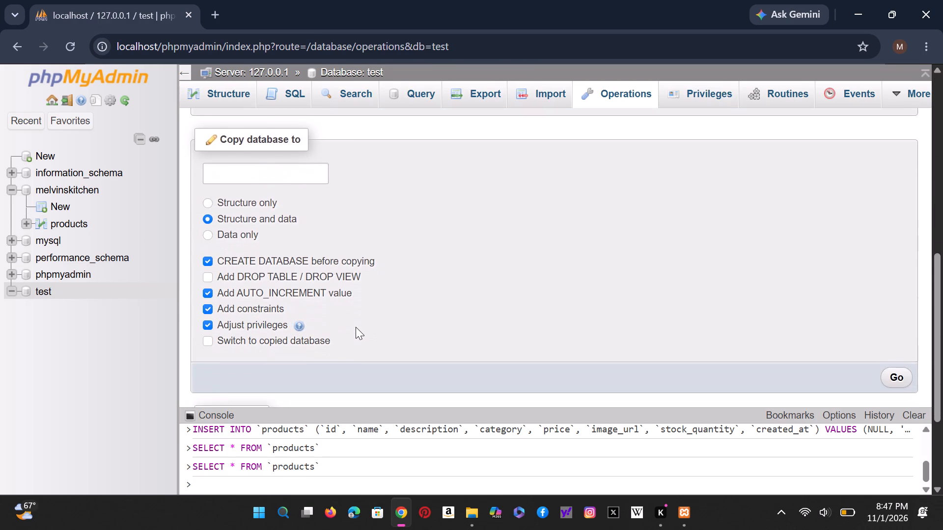
pyautogui.scroll(-4, 356, 327)
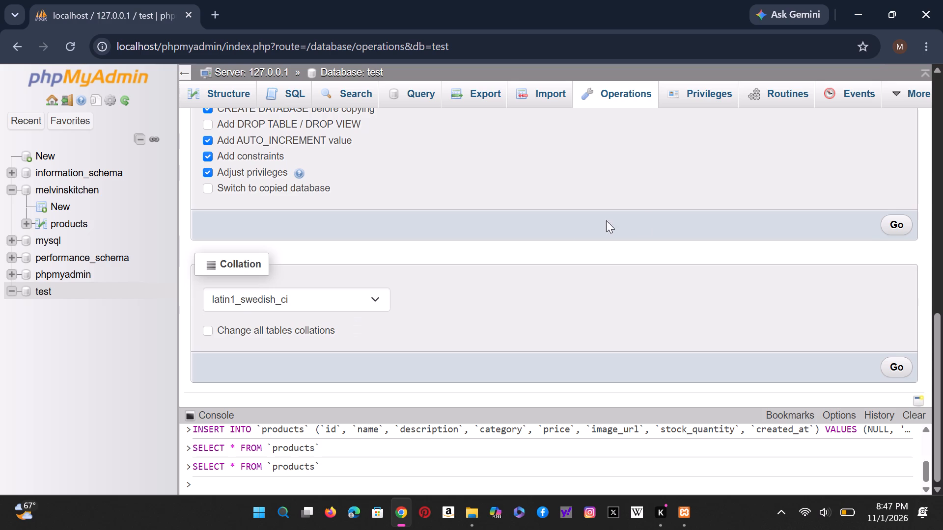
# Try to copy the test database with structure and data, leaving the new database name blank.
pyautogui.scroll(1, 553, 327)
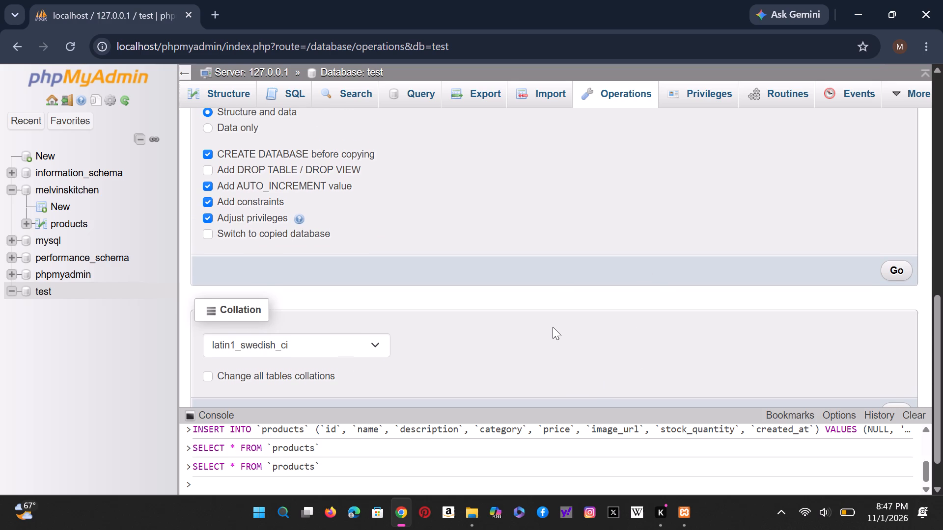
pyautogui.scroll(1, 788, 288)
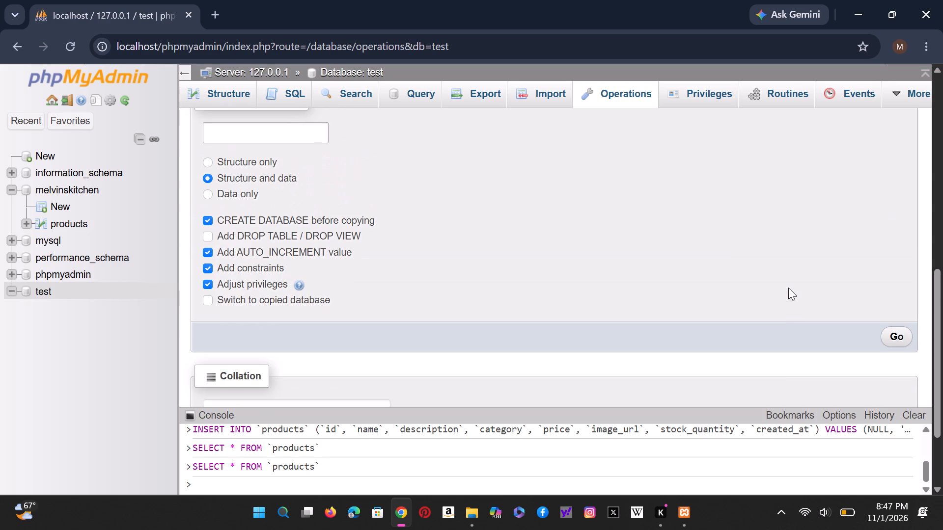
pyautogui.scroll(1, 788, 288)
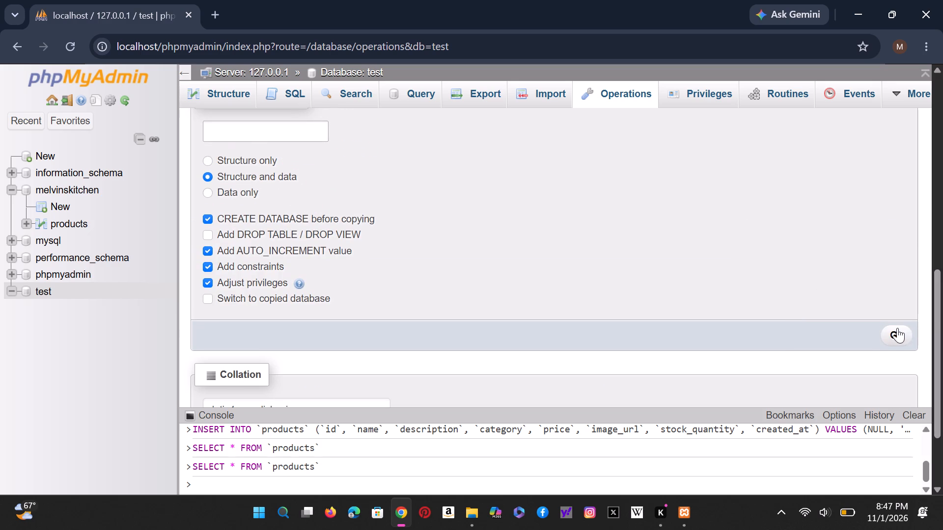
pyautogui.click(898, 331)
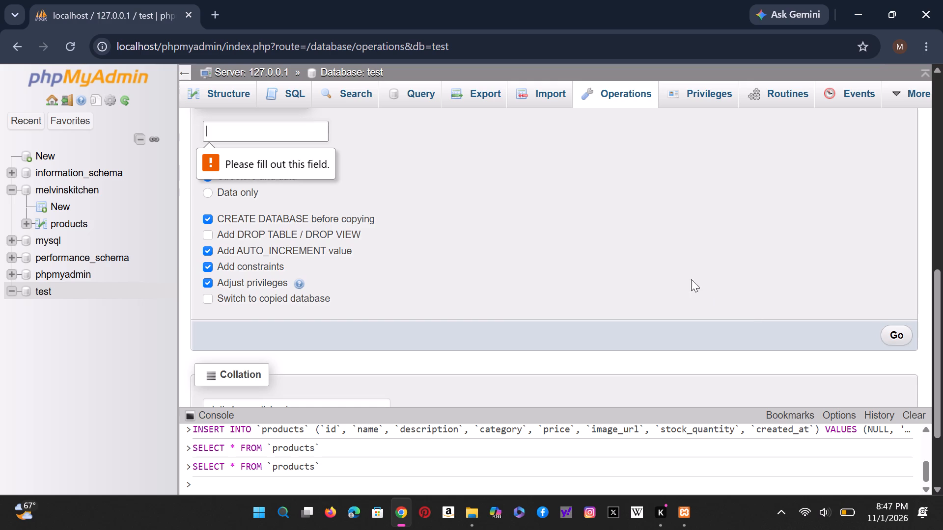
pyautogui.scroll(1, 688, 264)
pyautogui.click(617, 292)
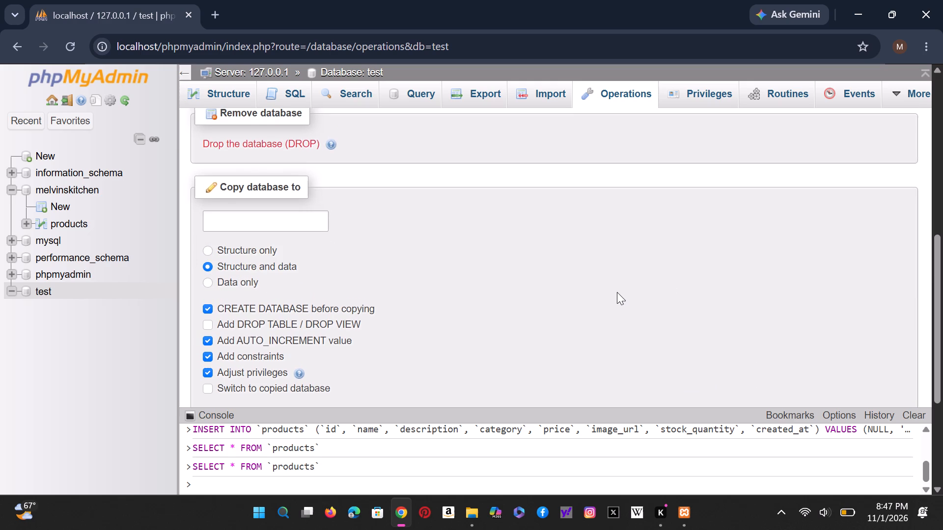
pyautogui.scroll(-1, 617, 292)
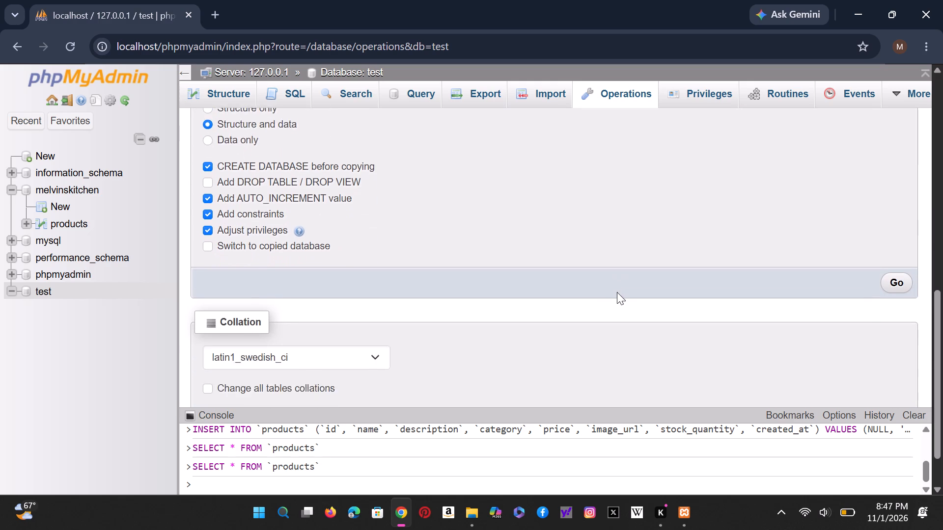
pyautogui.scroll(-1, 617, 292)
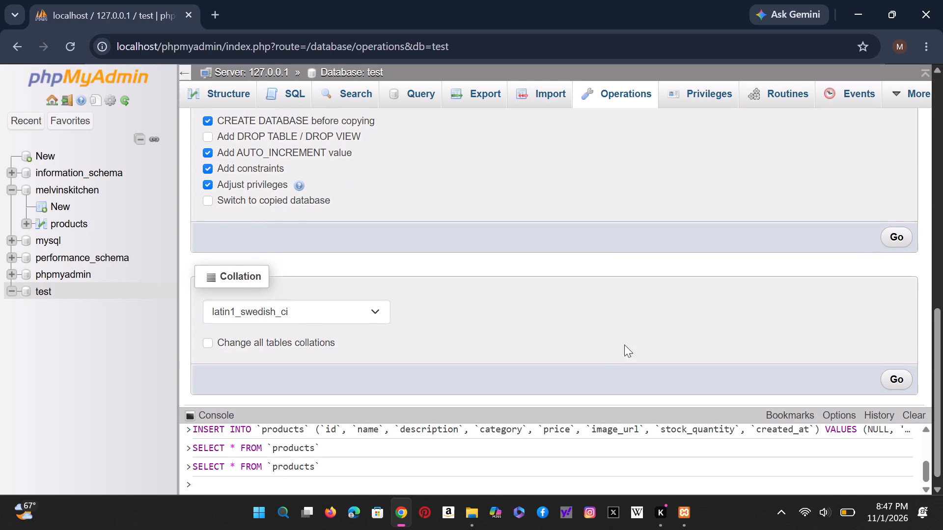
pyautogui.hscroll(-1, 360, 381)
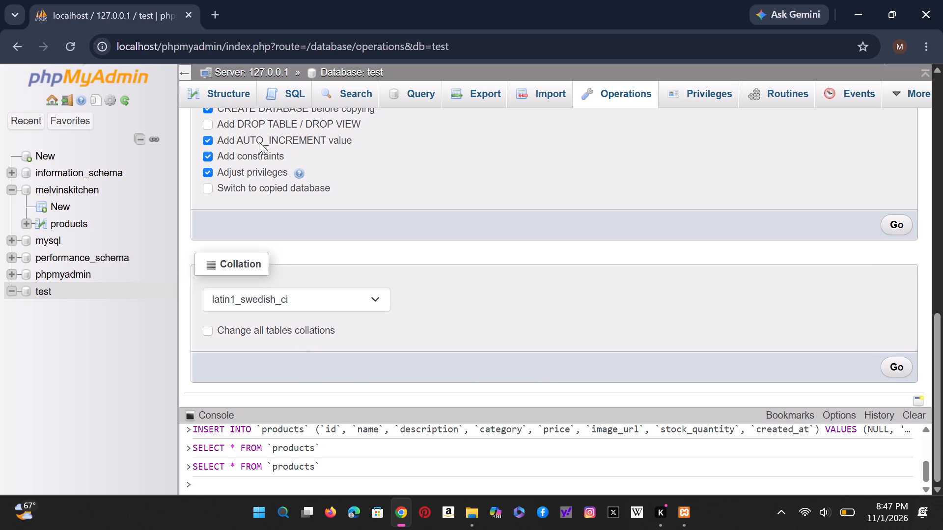
# Open the information_schema database and look through its list of tables.
pyautogui.click(106, 168)
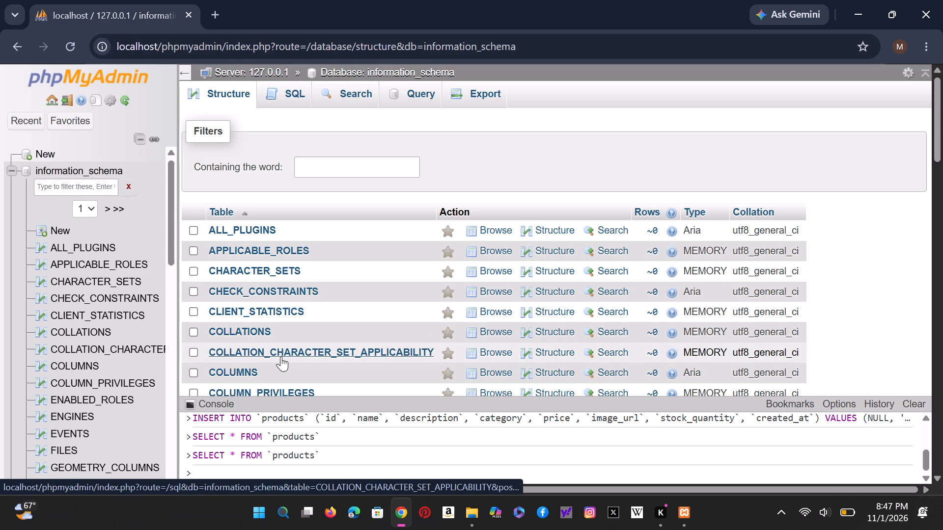
pyautogui.scroll(-1, 290, 414)
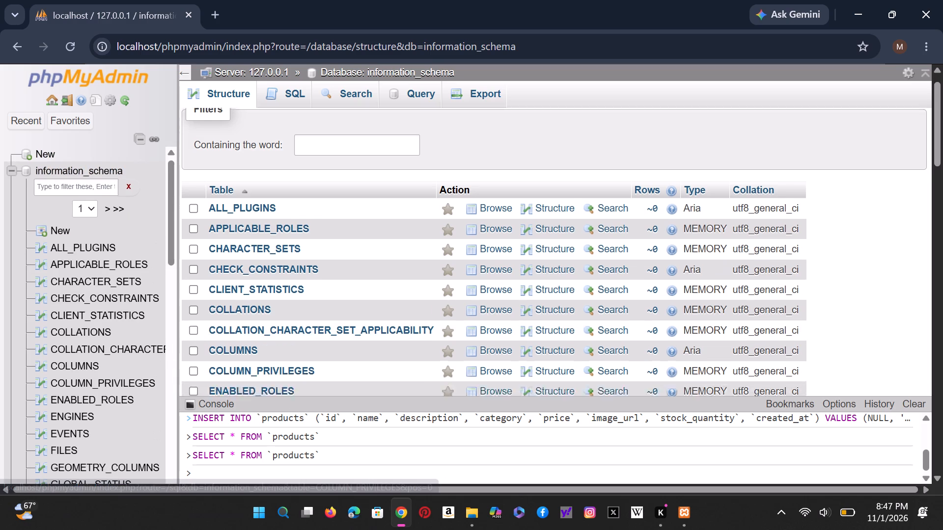
pyautogui.scroll(-5, 290, 414)
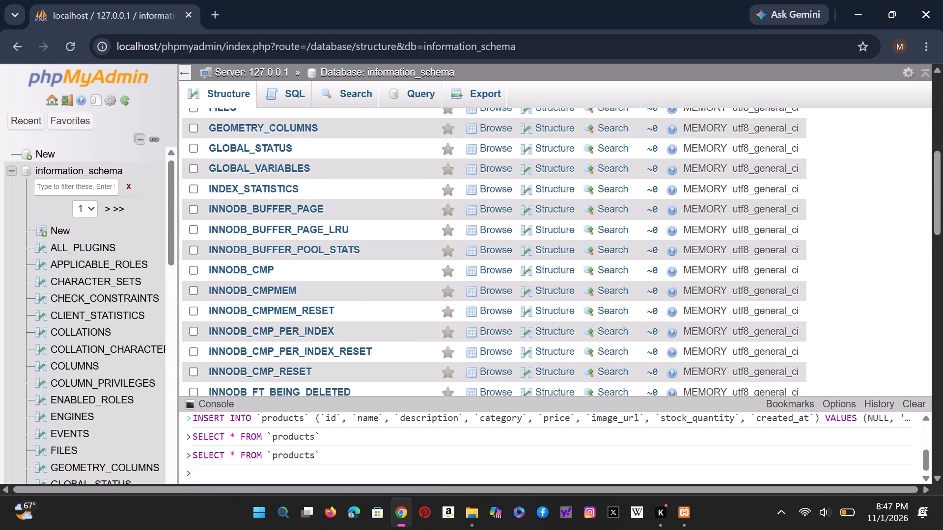
pyautogui.scroll(-6, 290, 414)
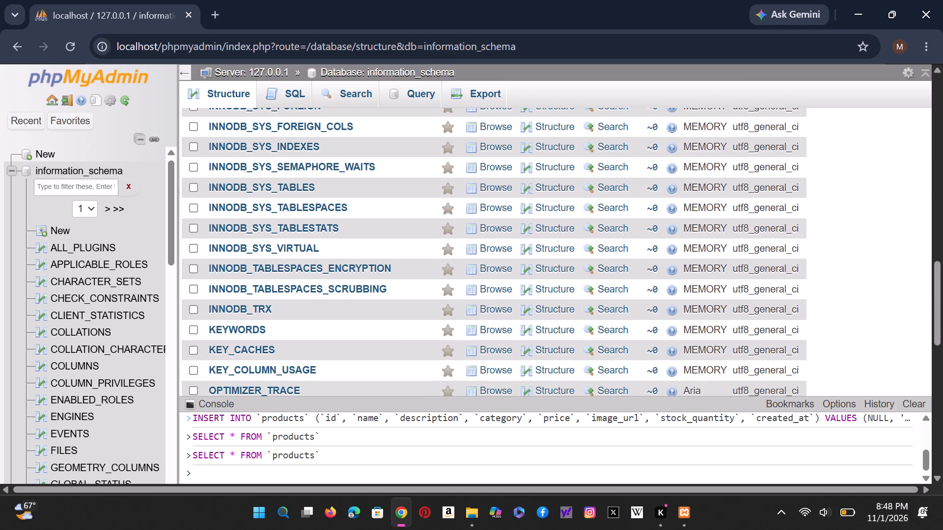
pyautogui.scroll(-3, 81, 400)
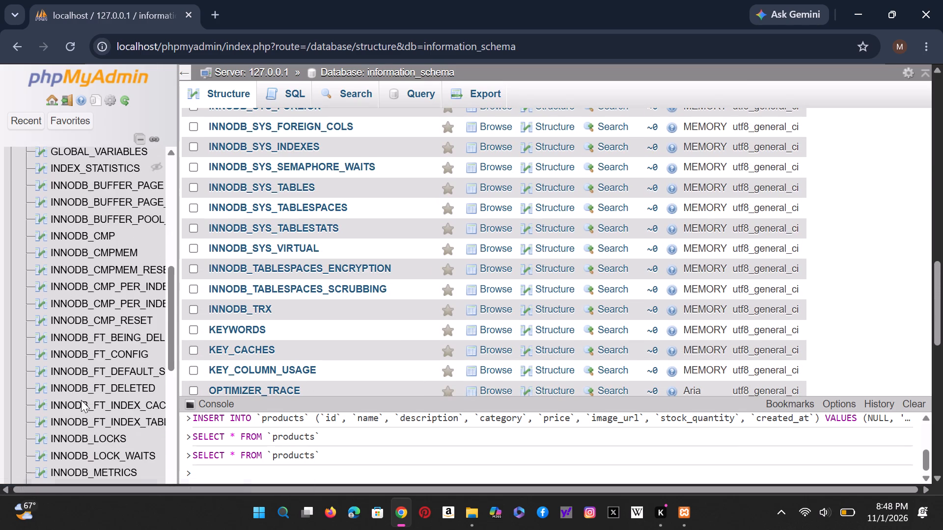
pyautogui.scroll(-2, 81, 400)
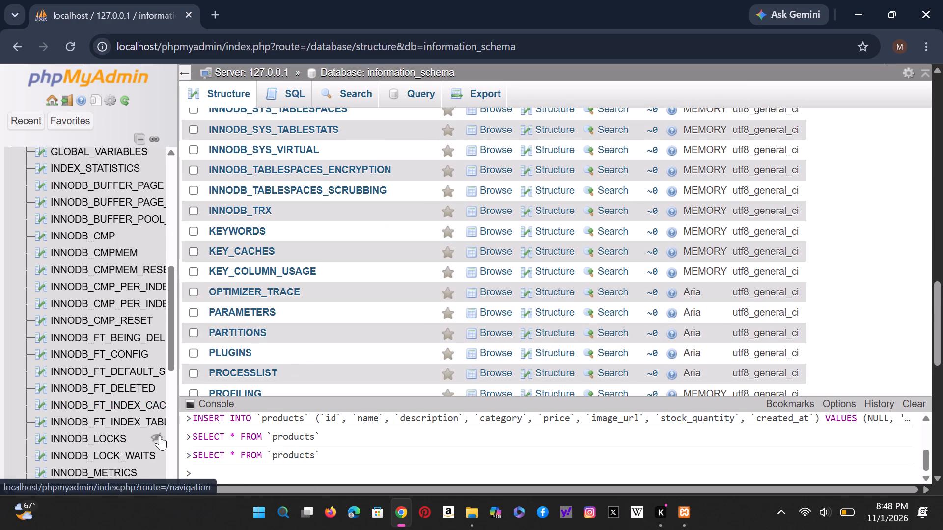
pyautogui.scroll(-2, 160, 435)
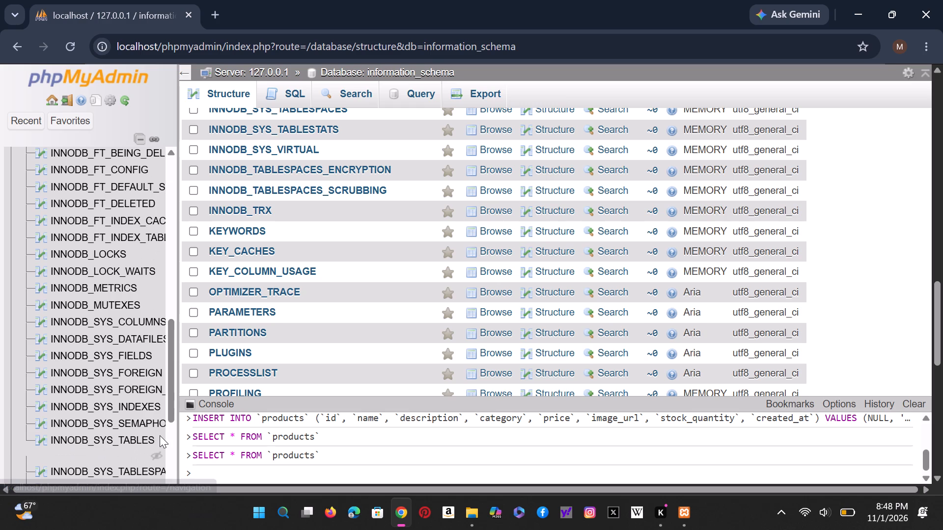